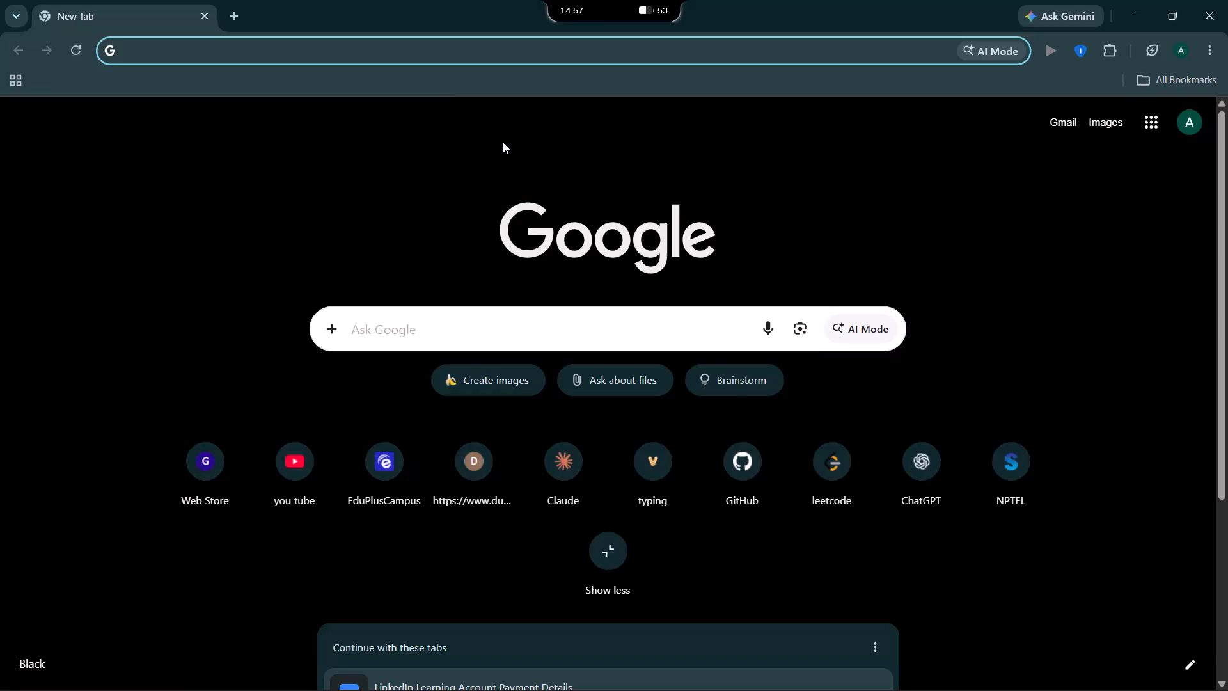
Search Google for "bg remover" and open the remove.bg website from the results.
type("bg")
key("Down")
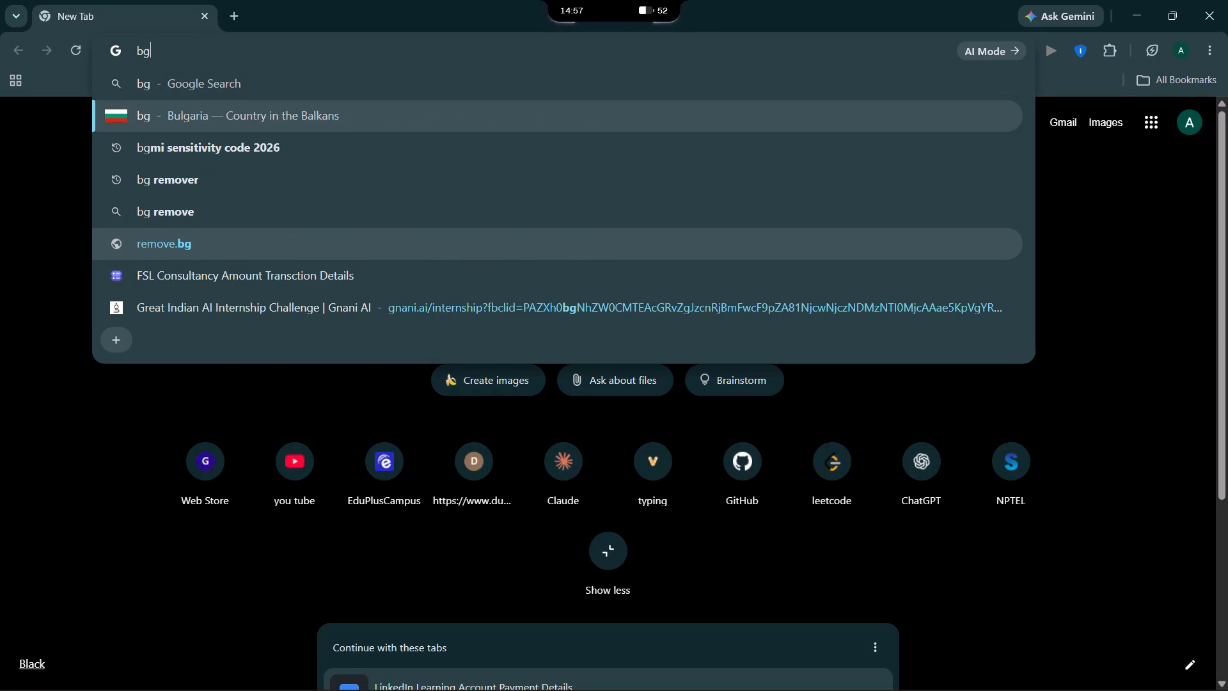
key("Down")
key("Down")
key("Return")
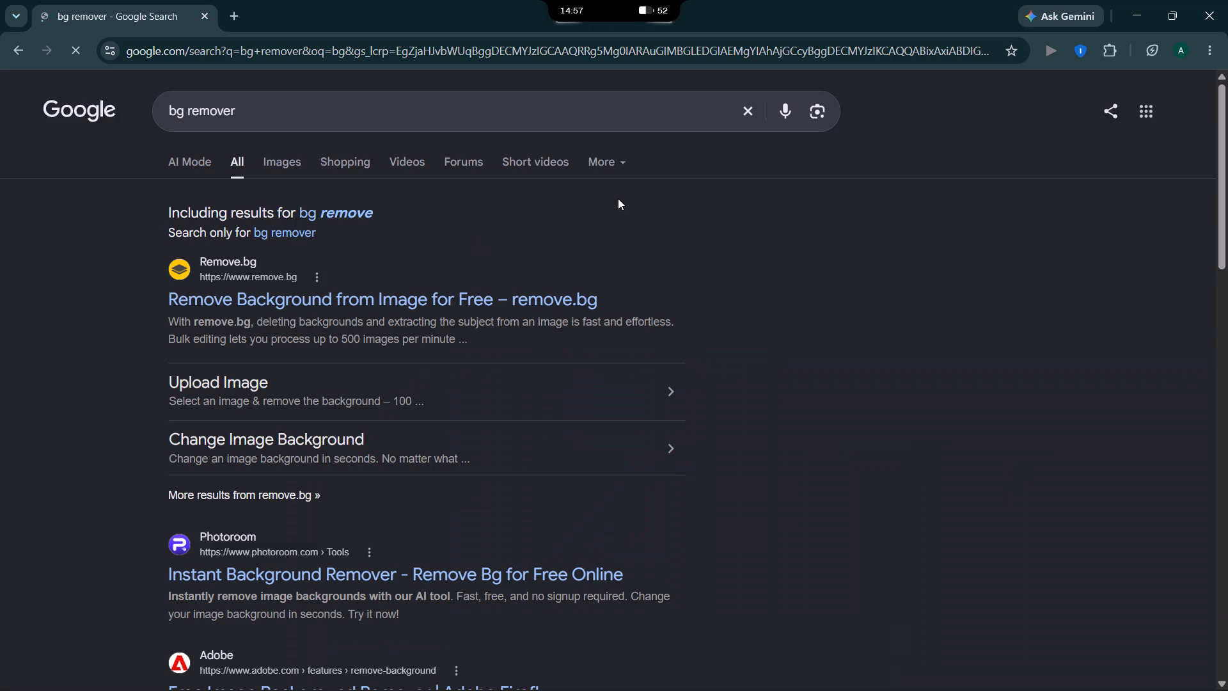
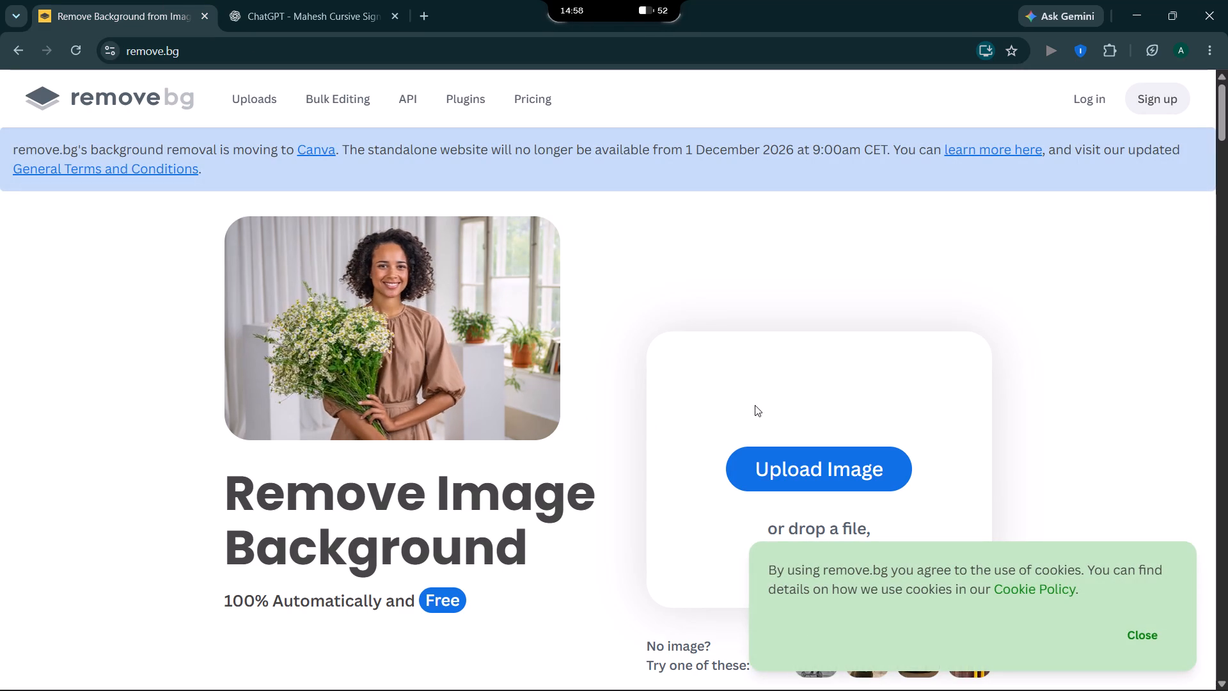
key("ctrl+v")
scroll(755, 405, "down", 1)
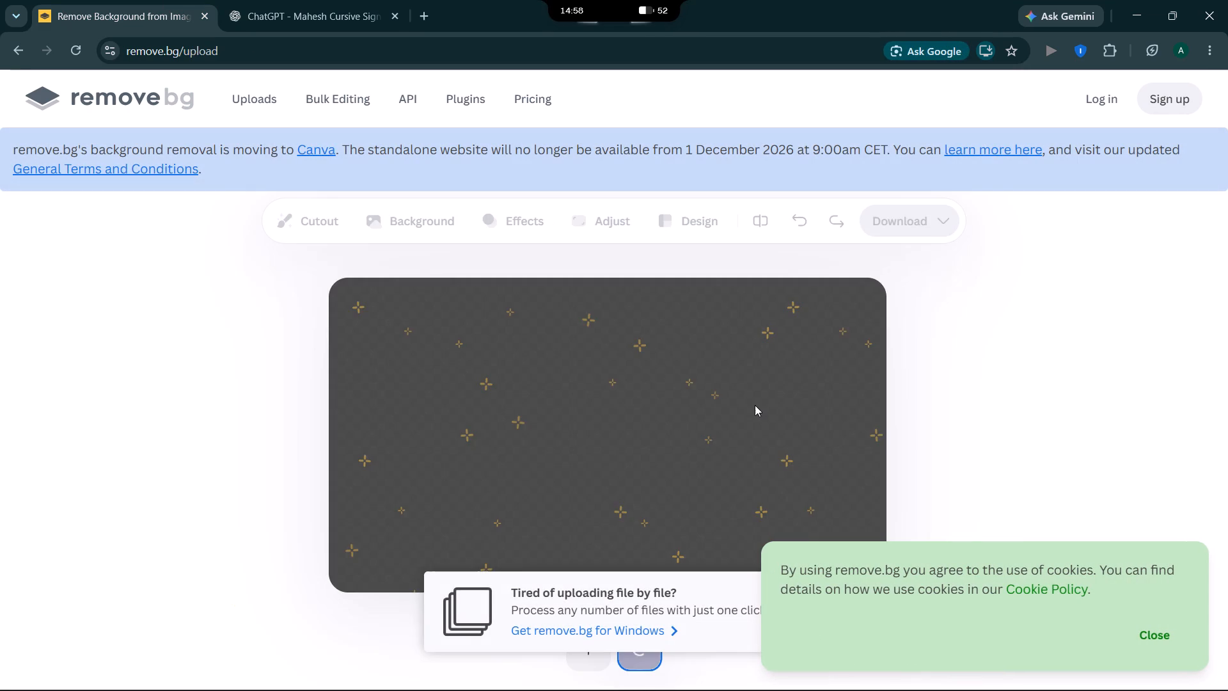
scroll(755, 405, "down", 4)
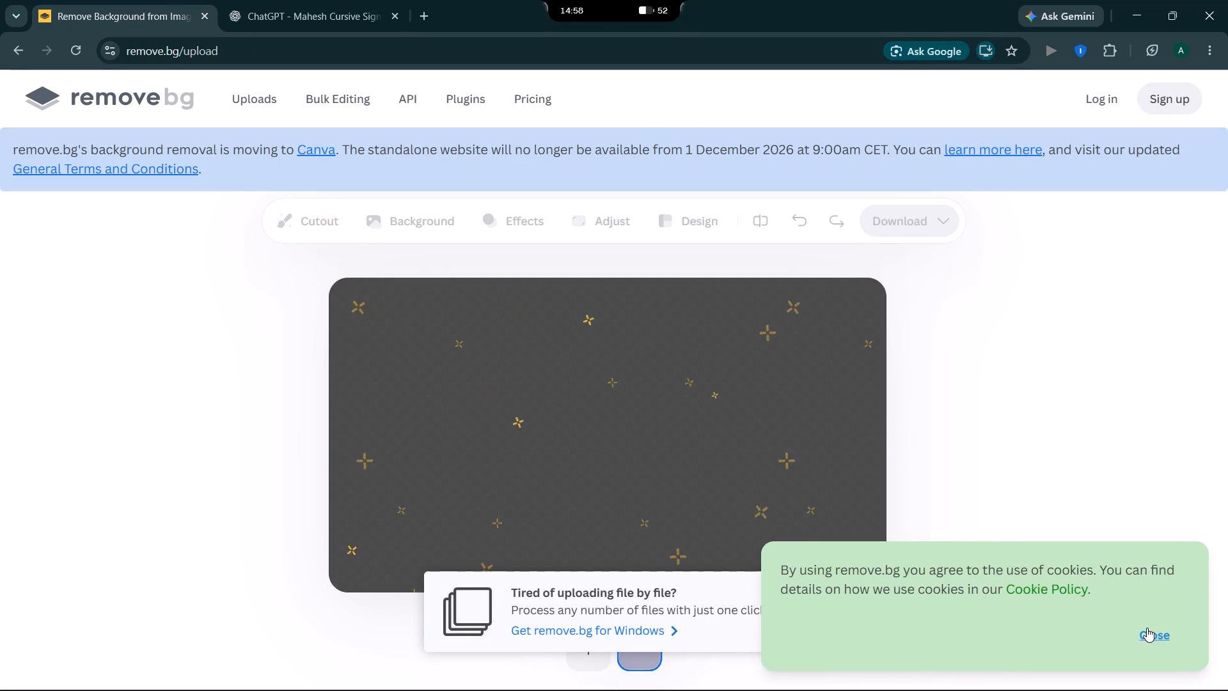
left_click(1147, 628)
scroll(962, 484, "down", 3)
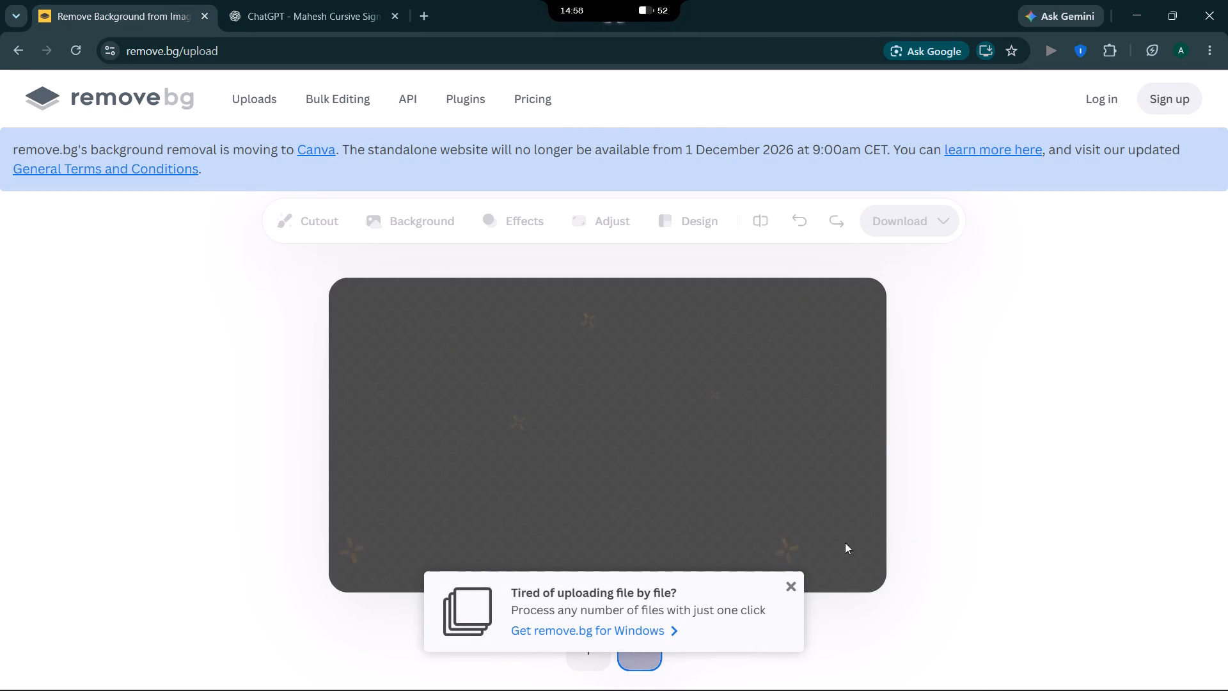
left_click(795, 581)
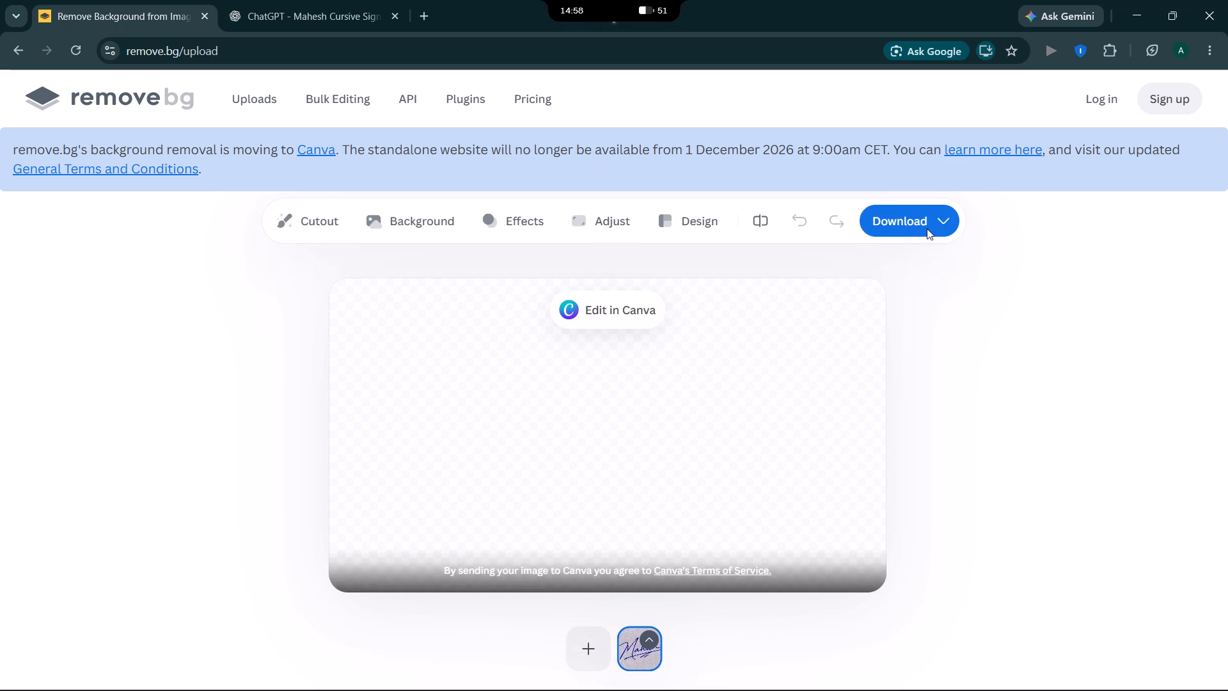
Download the free 666 x 375 preview of the signature with its background removed.
left_click(936, 218)
left_click(936, 218)
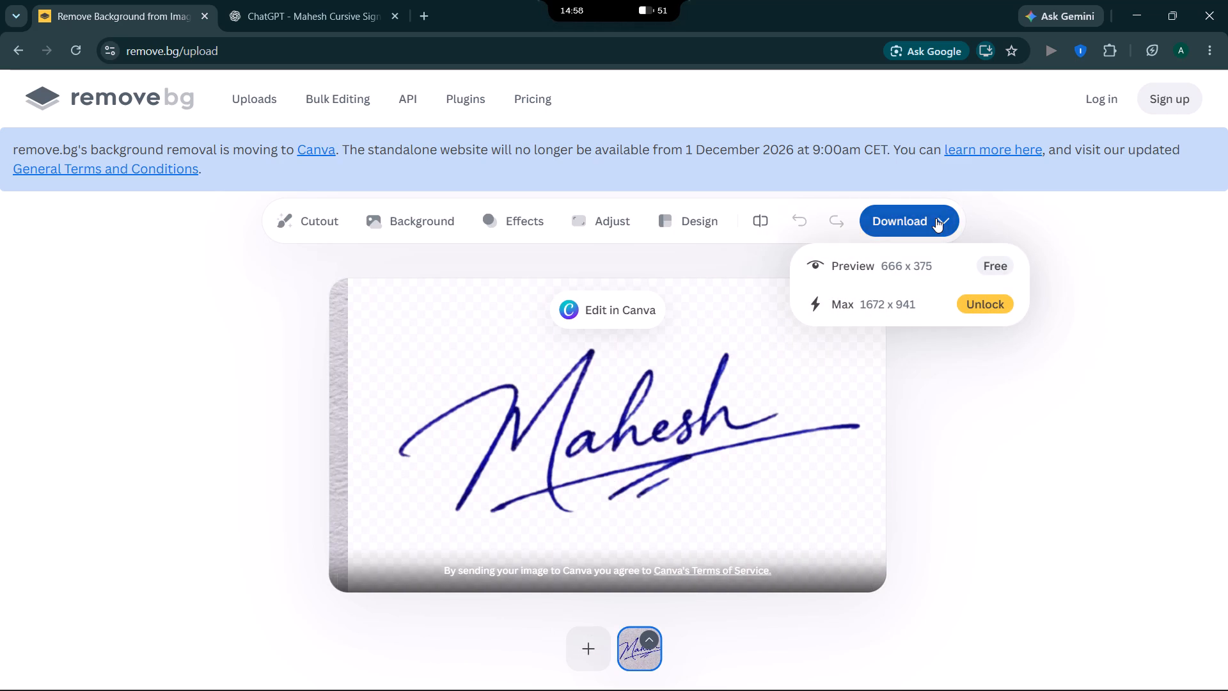
left_click(936, 218)
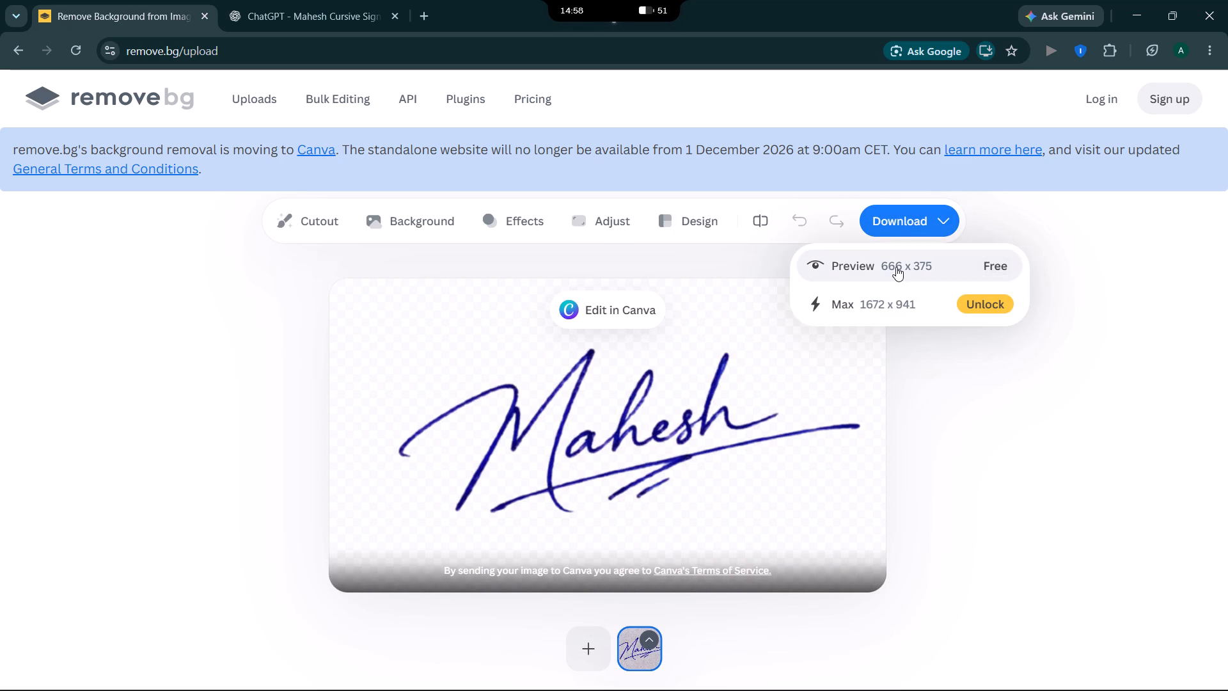
left_click(896, 267)
Open the downloaded image-removebg-preview file in the photo viewer and copy the transparent signature.
left_click(1112, 60)
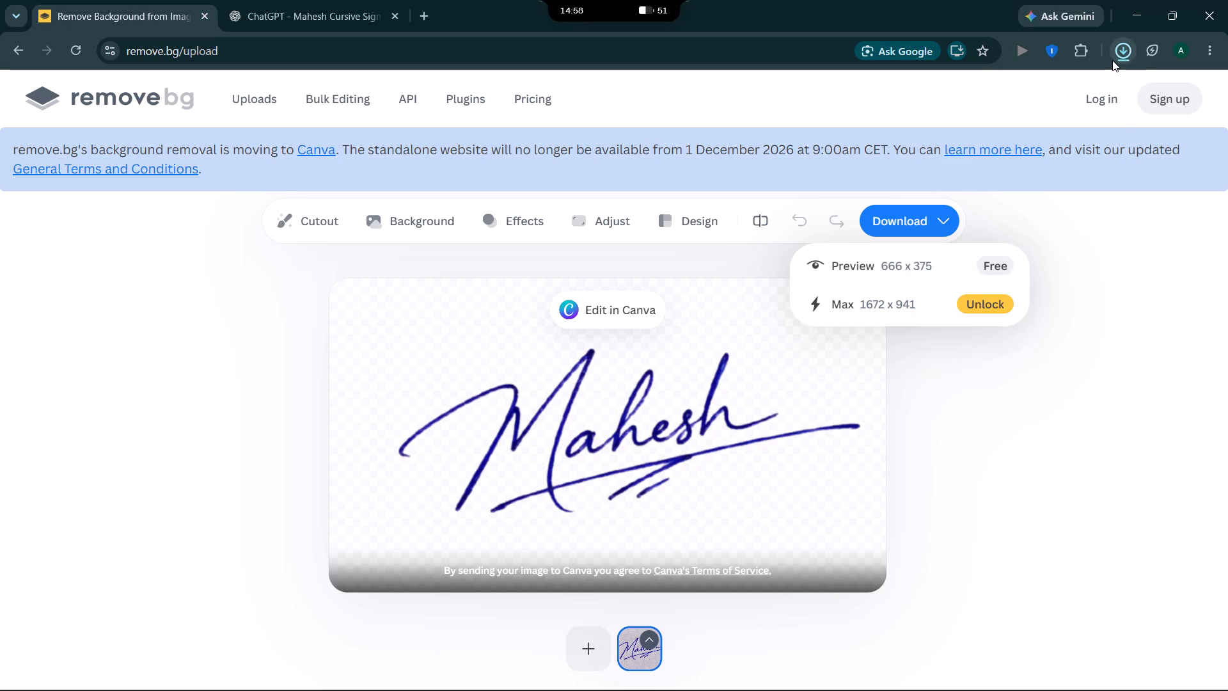
left_click(998, 117)
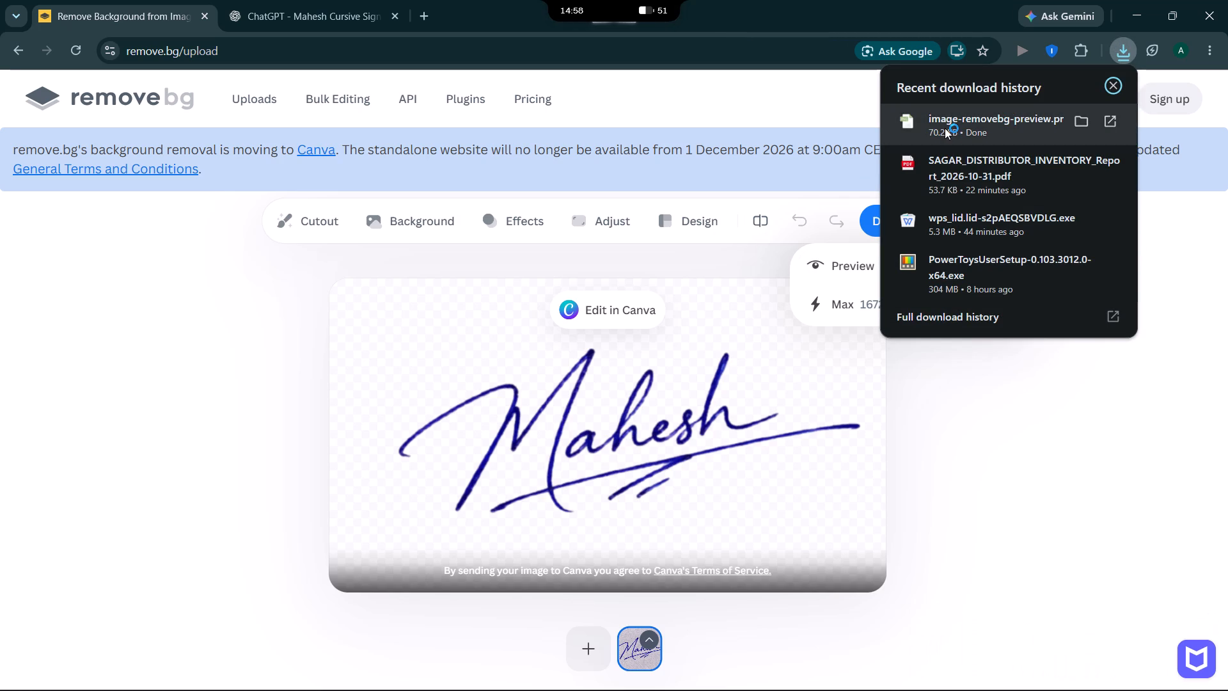
right_click(550, 314)
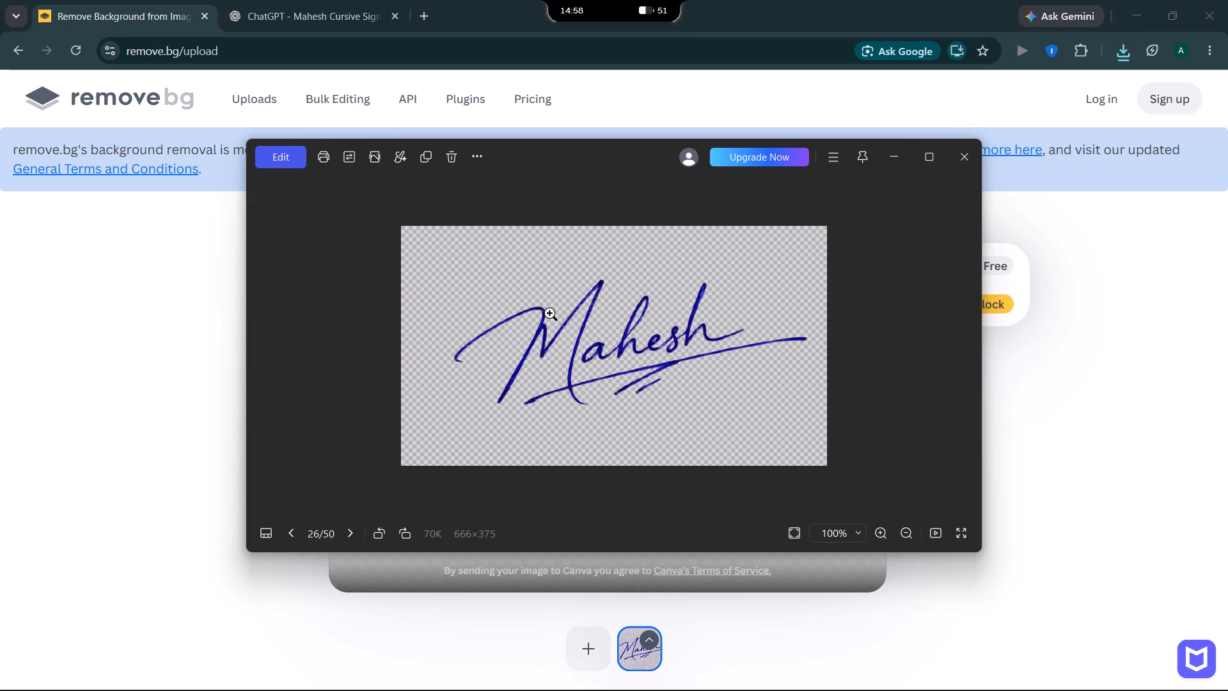
left_click(585, 342)
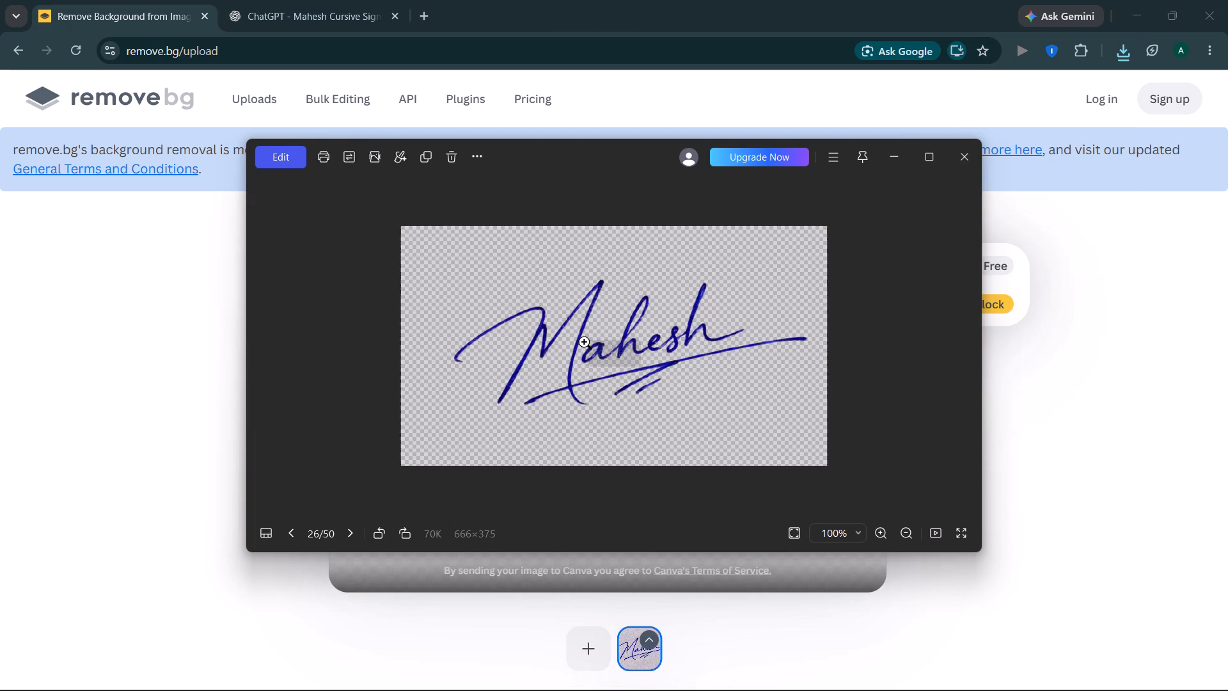
In File Explorer, find the most recent report PDF and bring up the choice of other apps to open it.
key("super+e")
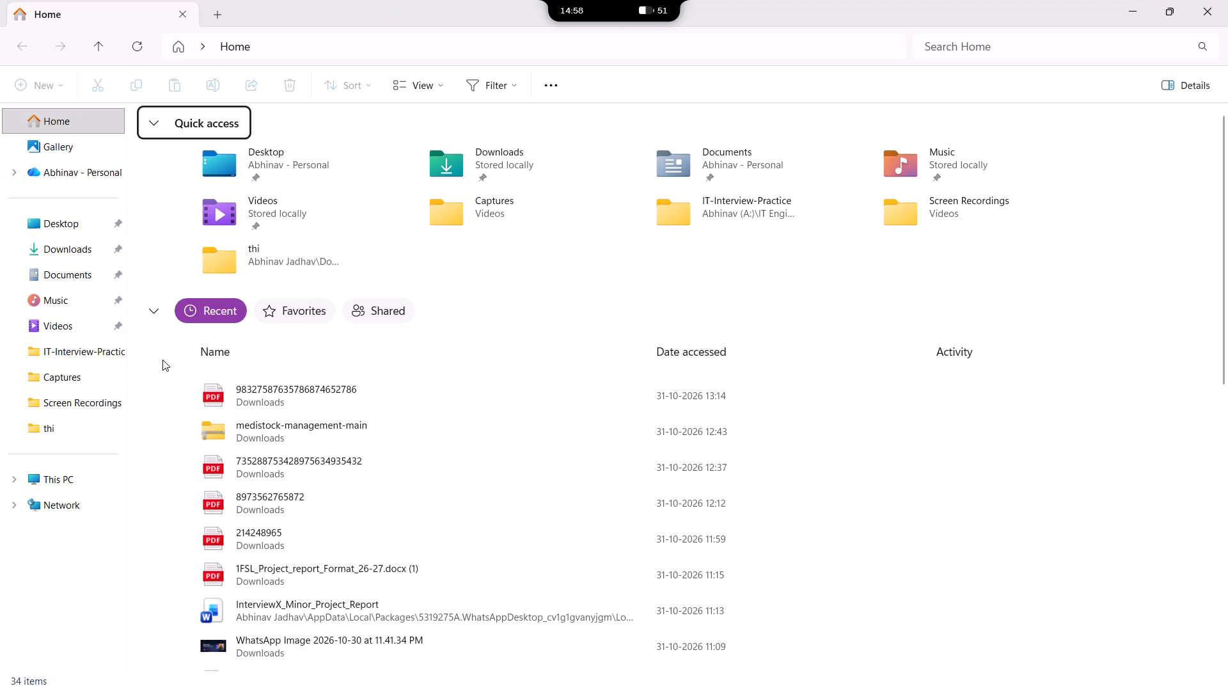
left_click(59, 250)
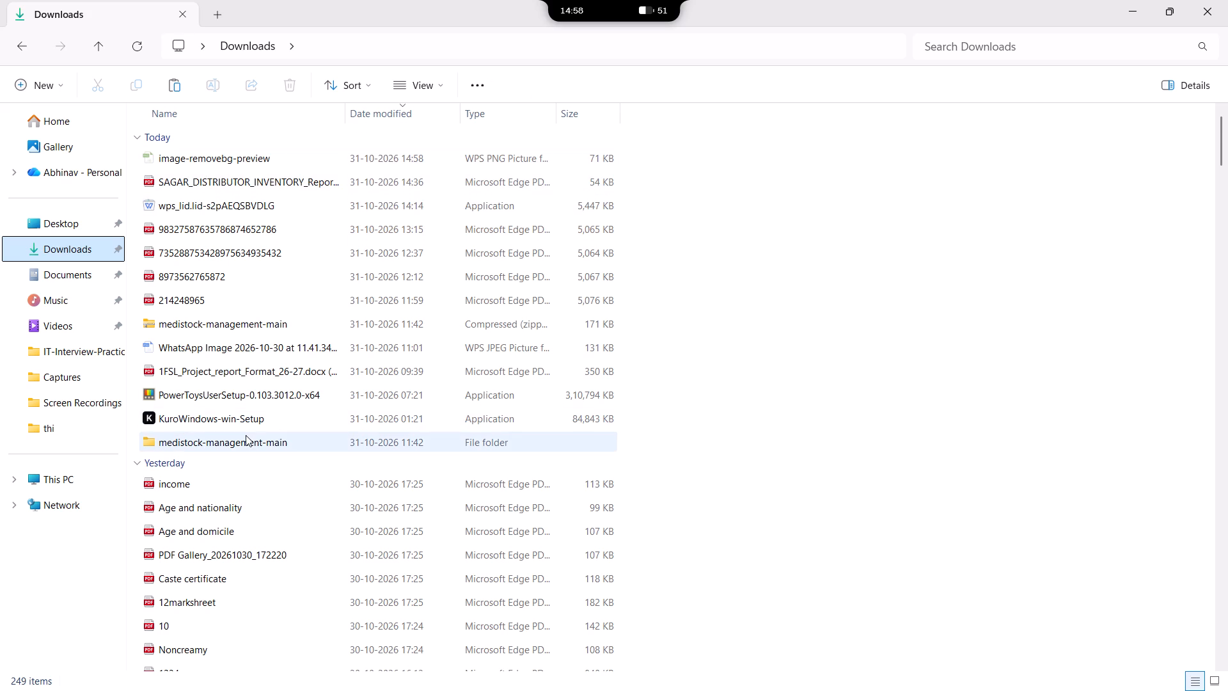
scroll(246, 435, "down", 1)
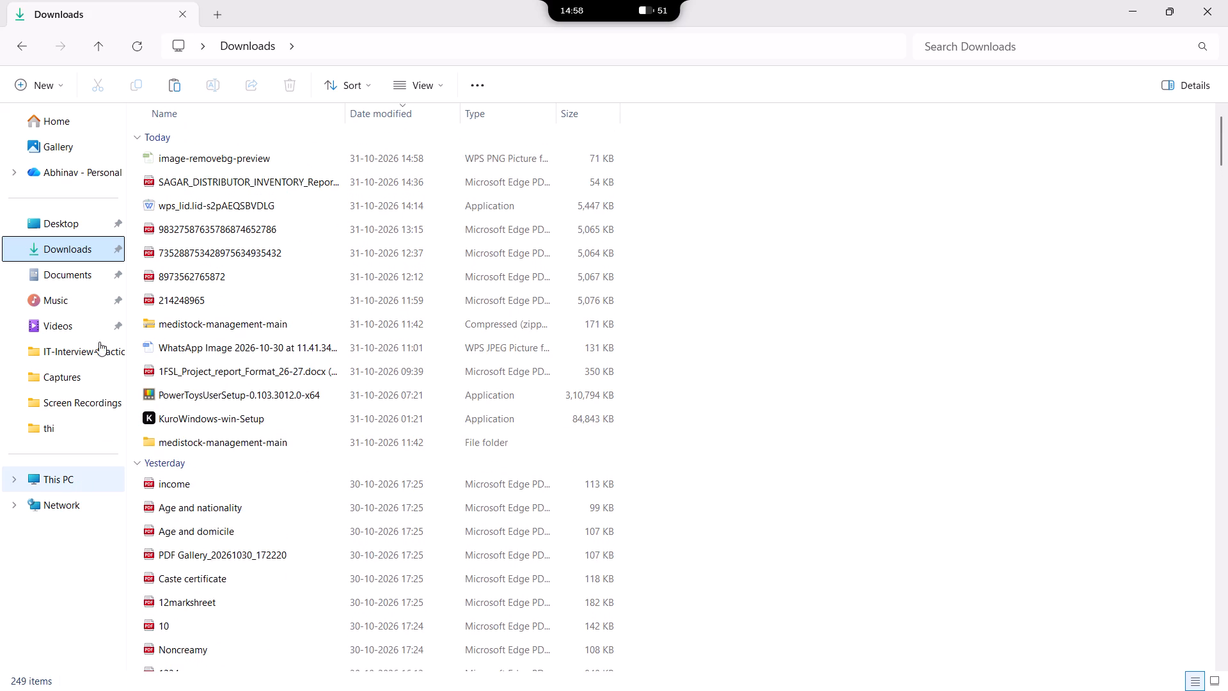
left_click(61, 126)
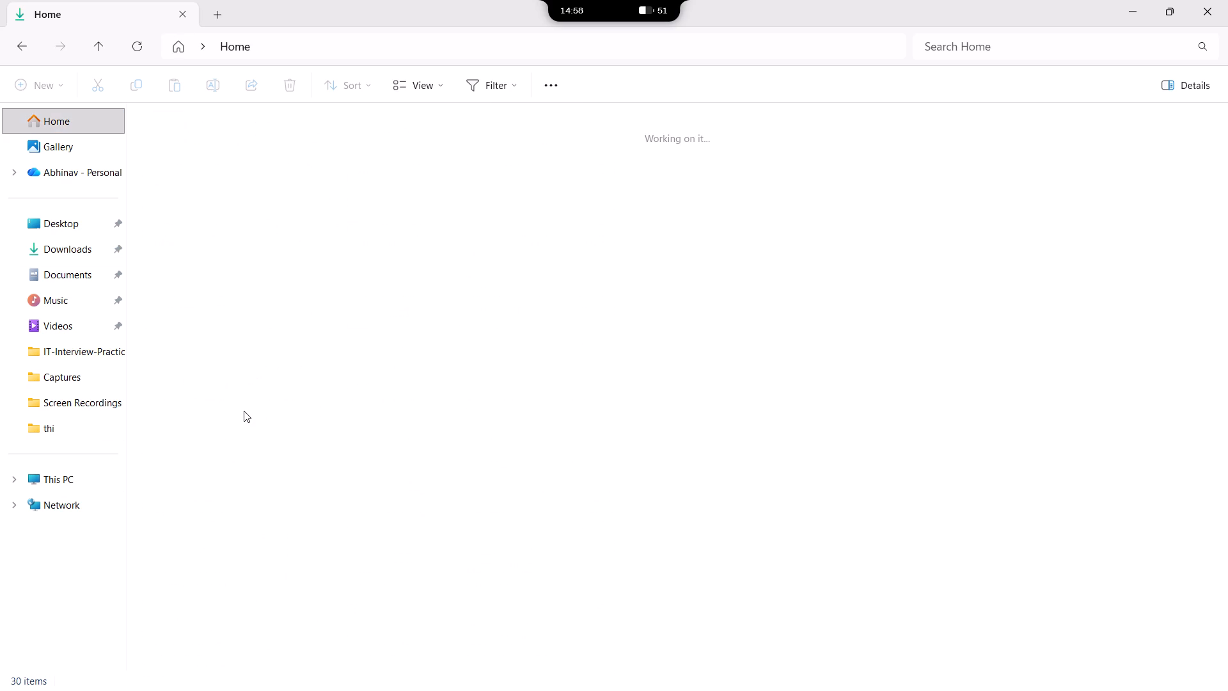
left_click(276, 409)
right_click(276, 409)
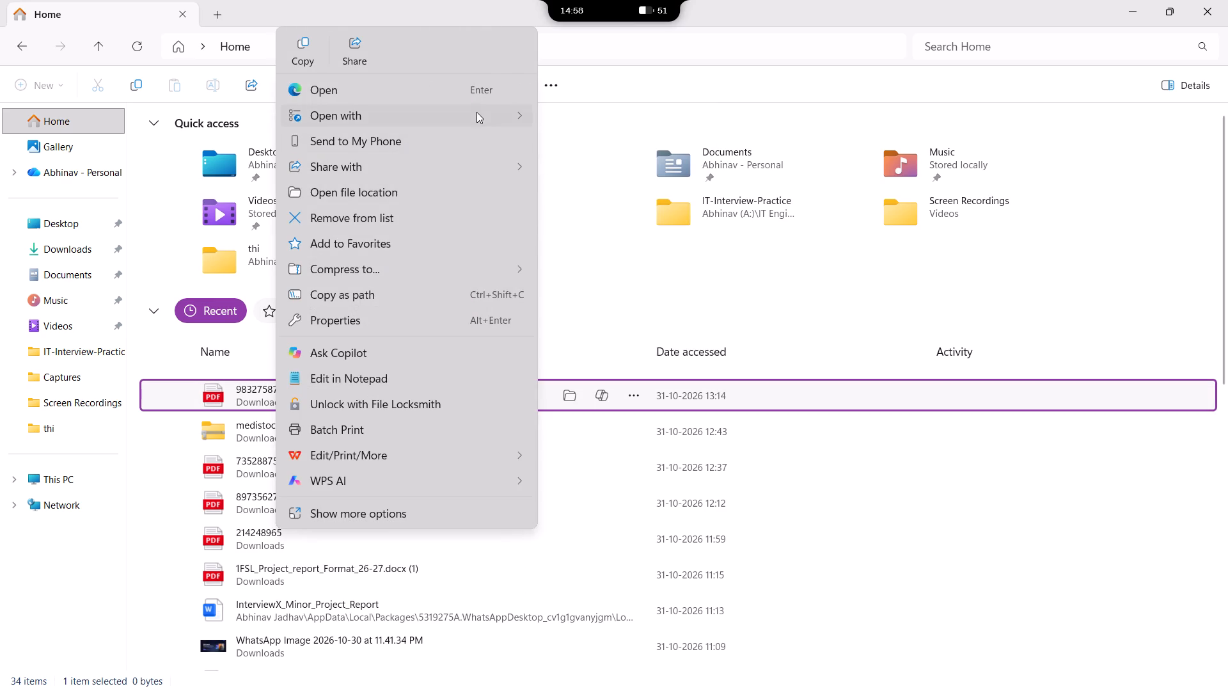
left_click(578, 213)
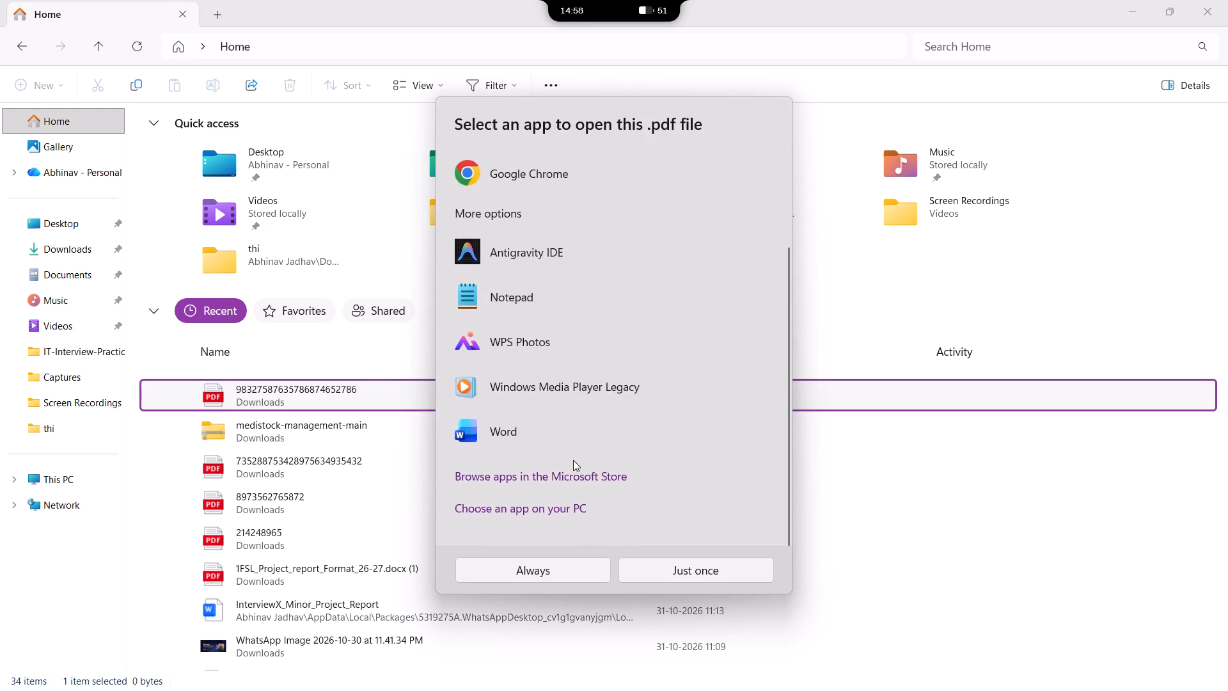
scroll(569, 535, "down", 3)
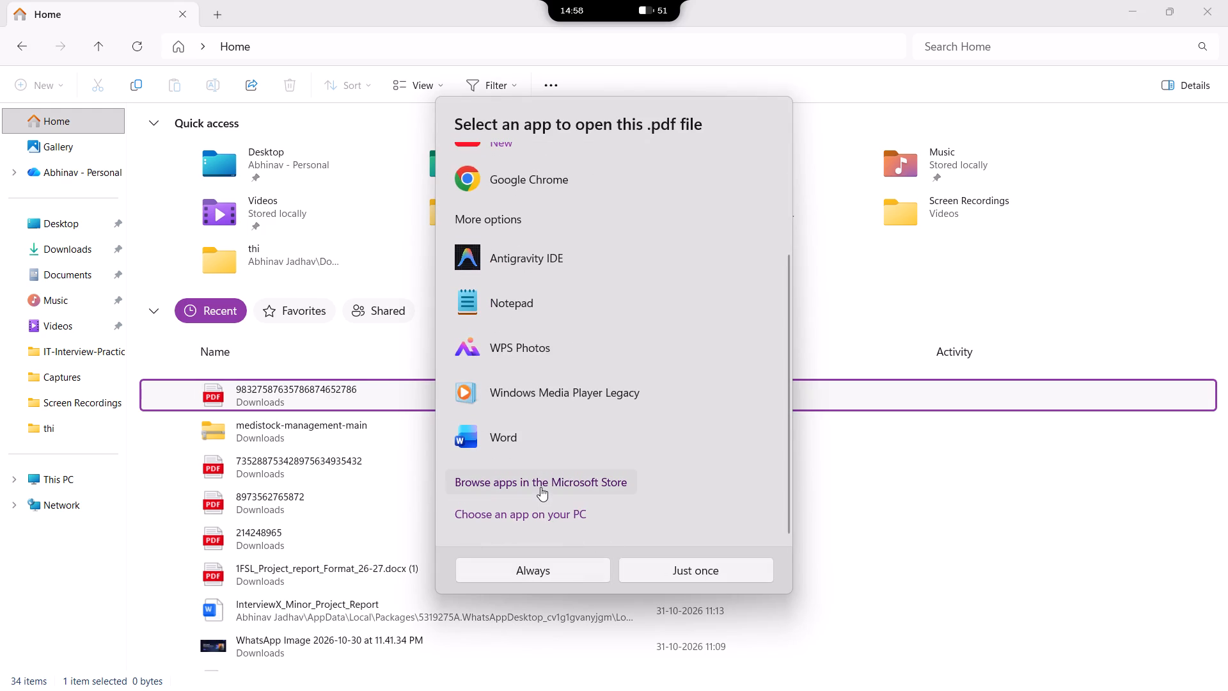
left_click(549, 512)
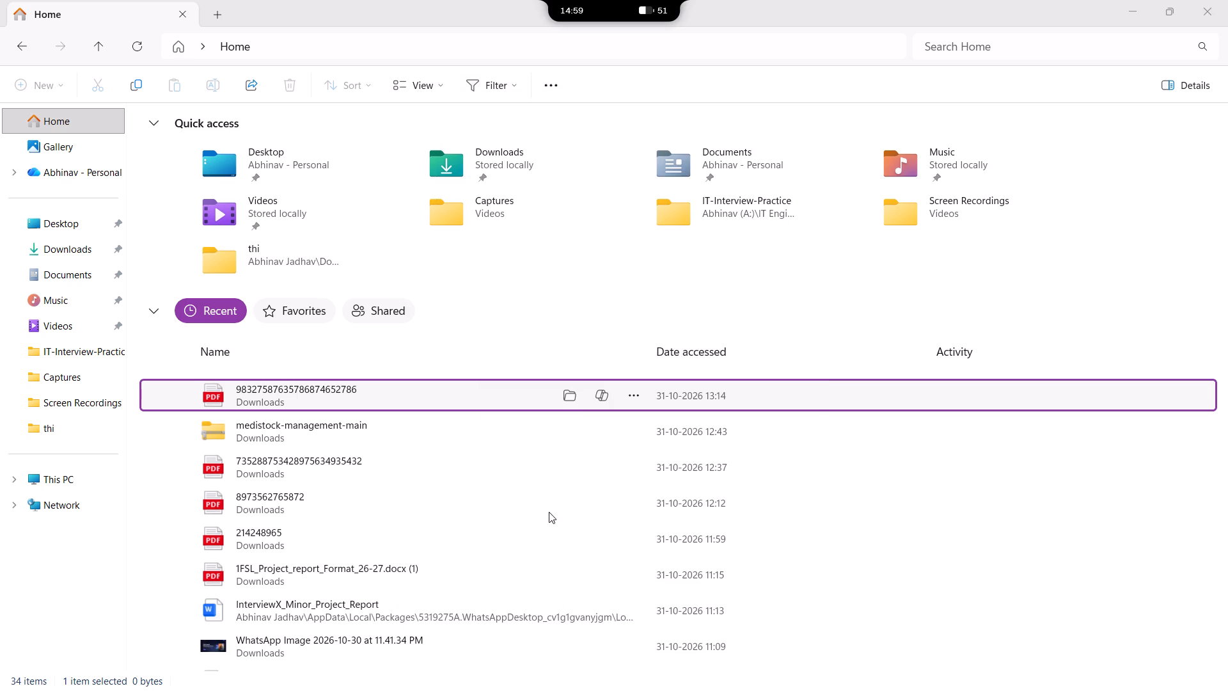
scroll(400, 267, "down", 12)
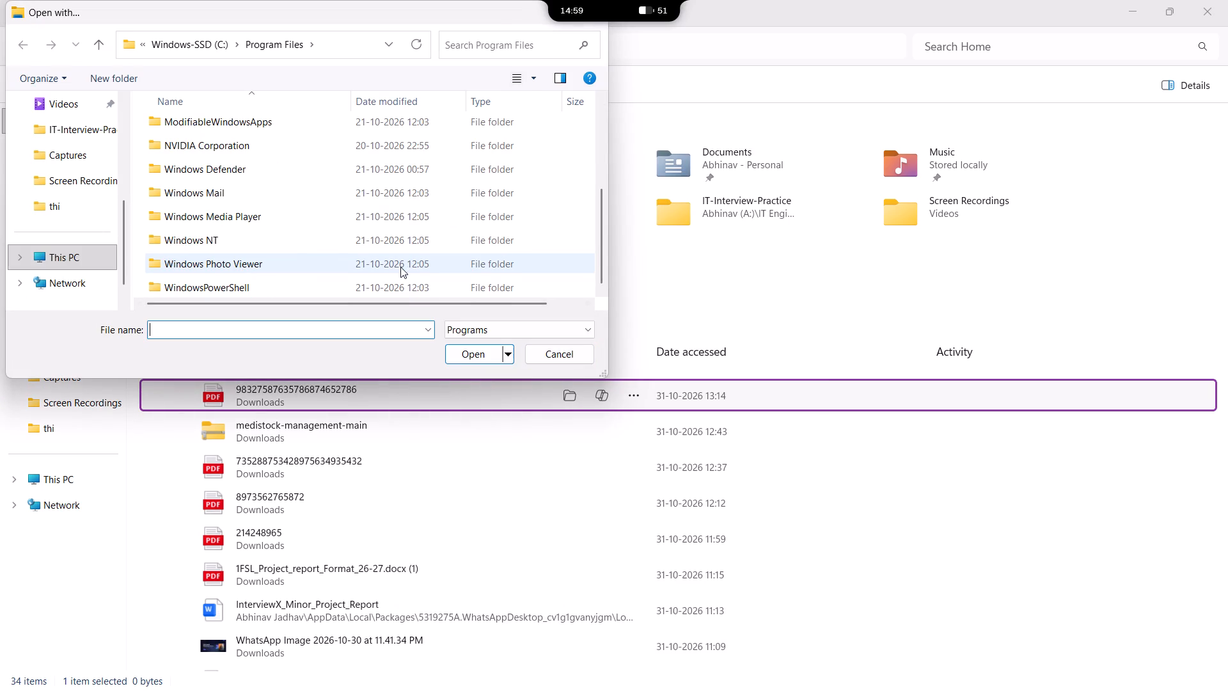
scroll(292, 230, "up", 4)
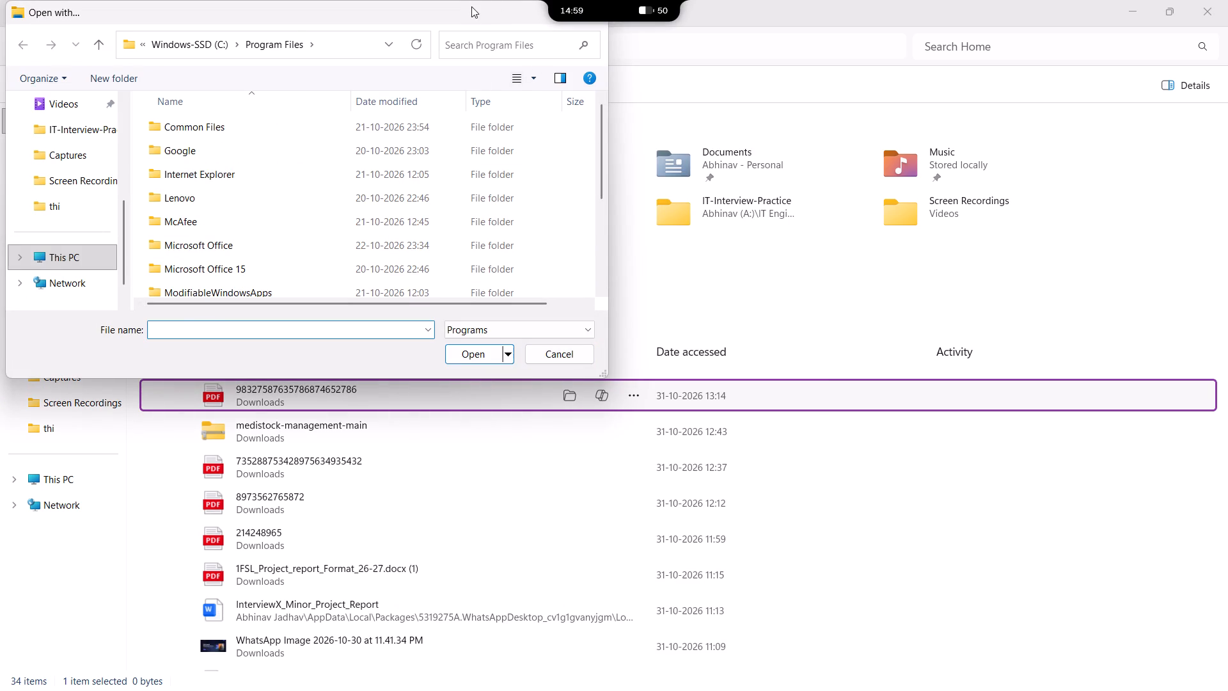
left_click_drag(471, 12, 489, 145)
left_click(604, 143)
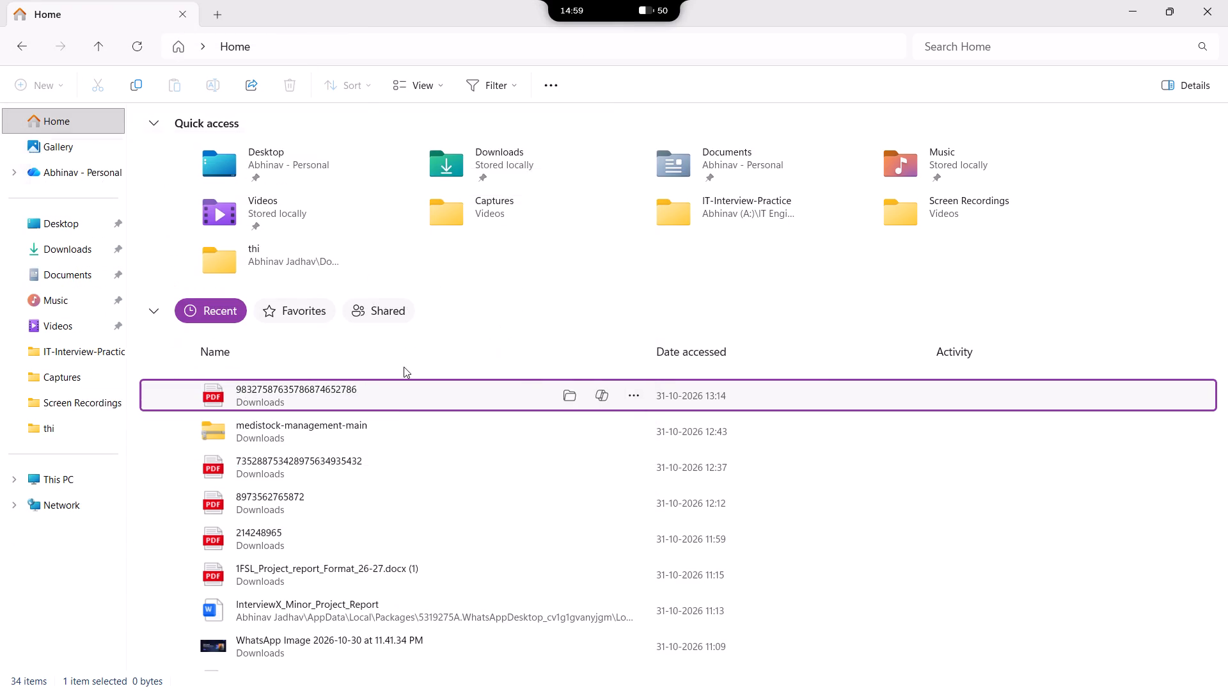
Open the PDF in Word and accept its conversion to an editable document.
scroll(521, 394, "down", 1)
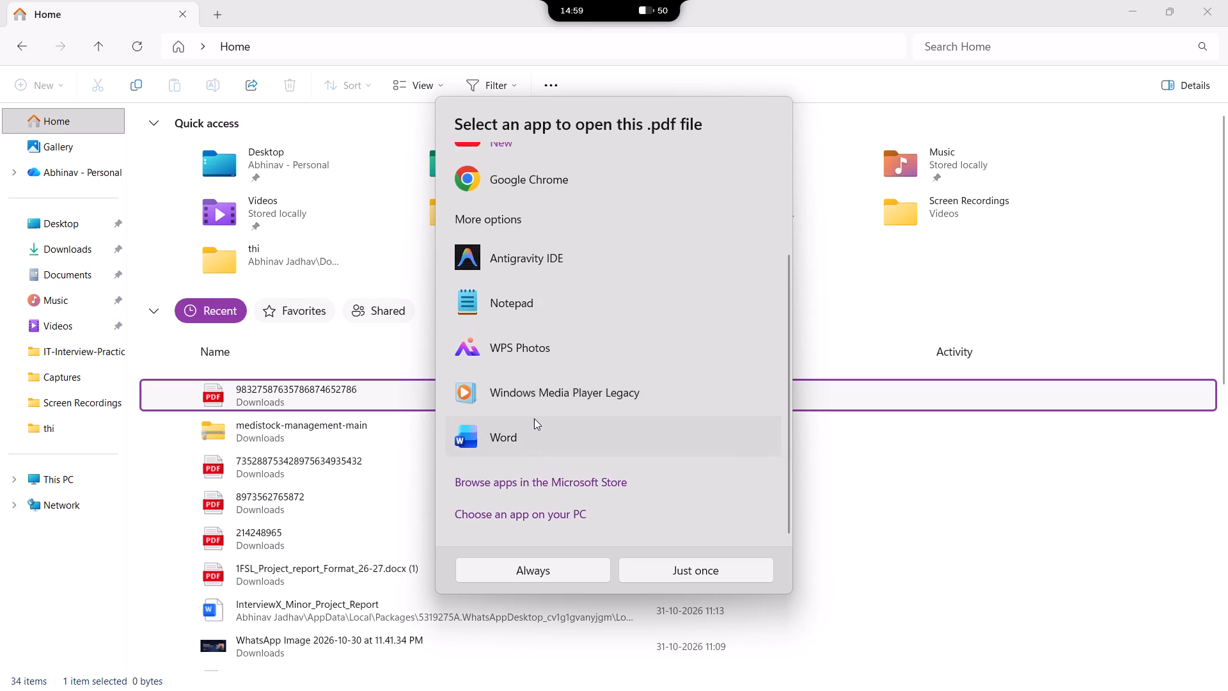
double_click(534, 418)
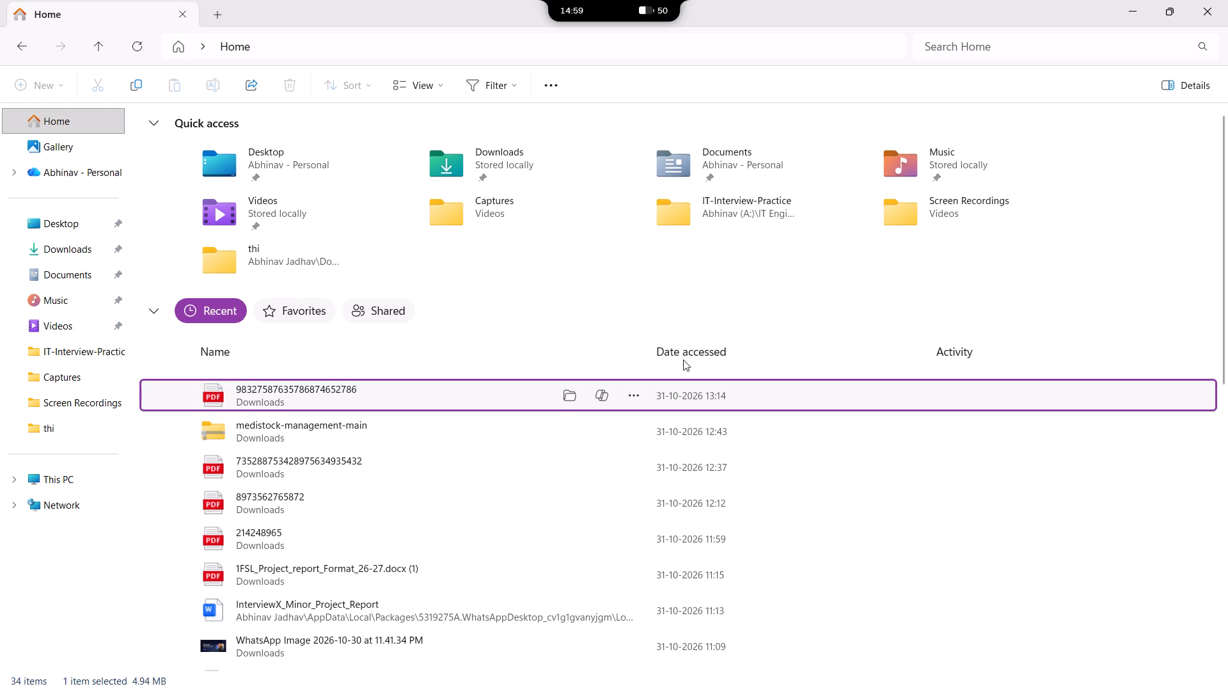
right_click(419, 386)
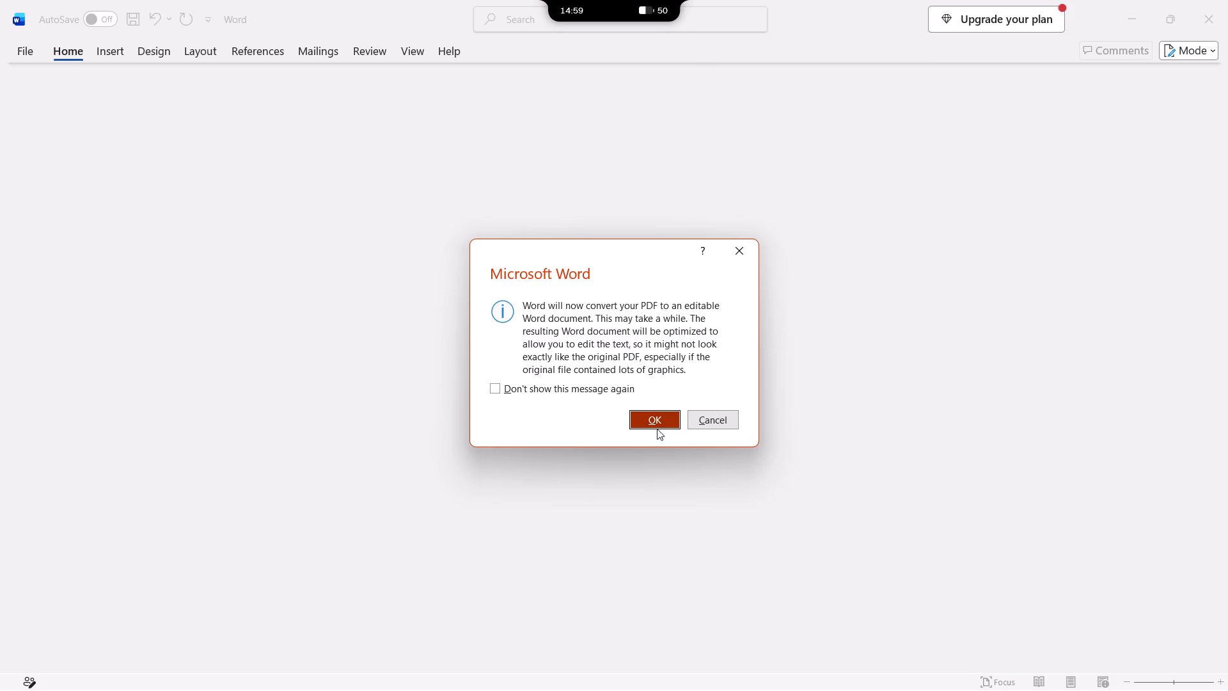
left_click(657, 429)
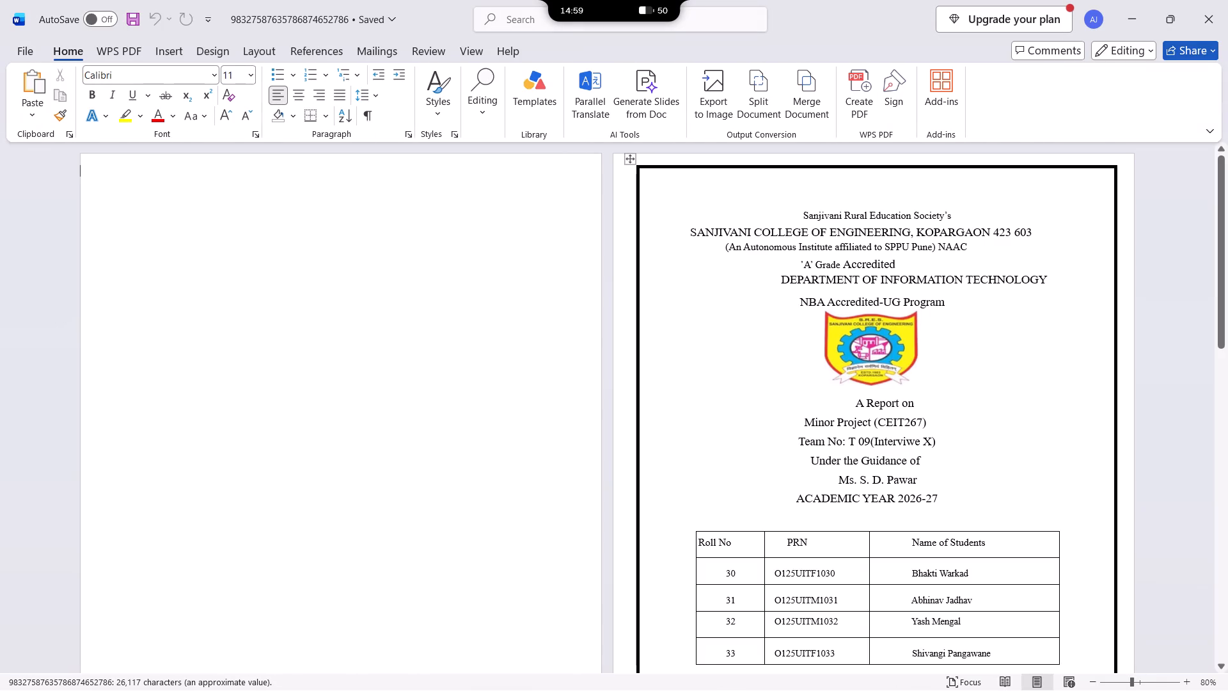
Look through the converted report for the end of the client letter, where the sender's closing details stand.
scroll(632, 369, "up", 3, "ctrl")
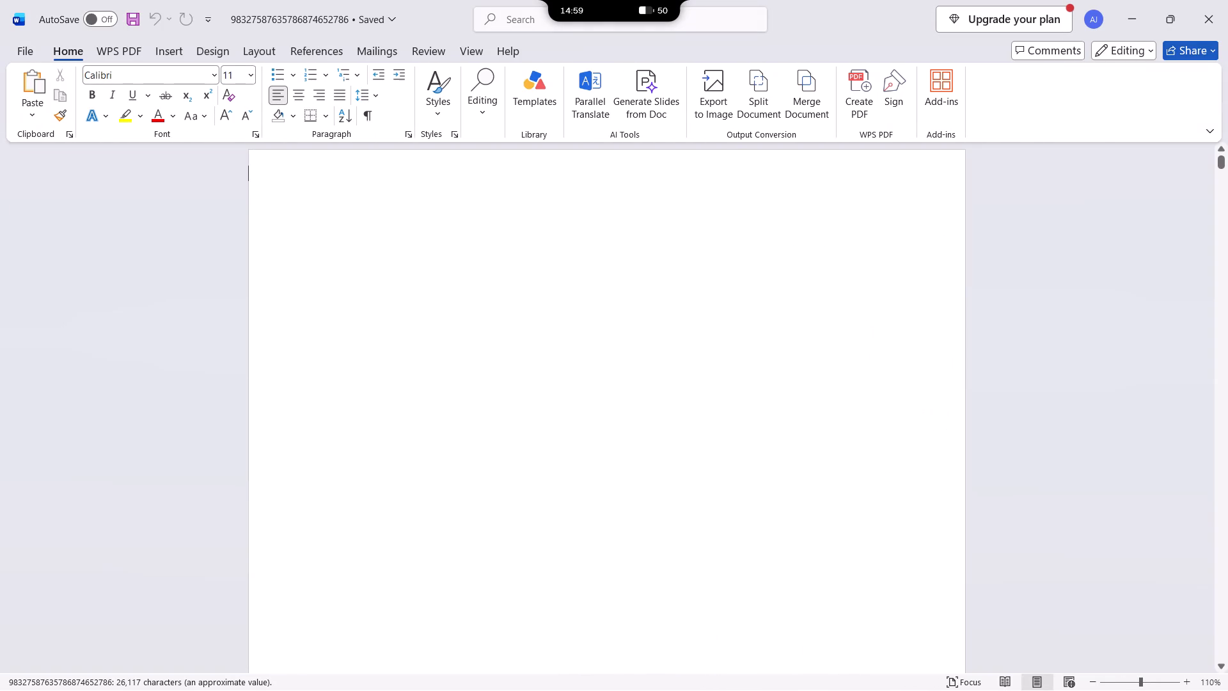
scroll(632, 369, "down", 2, "ctrl")
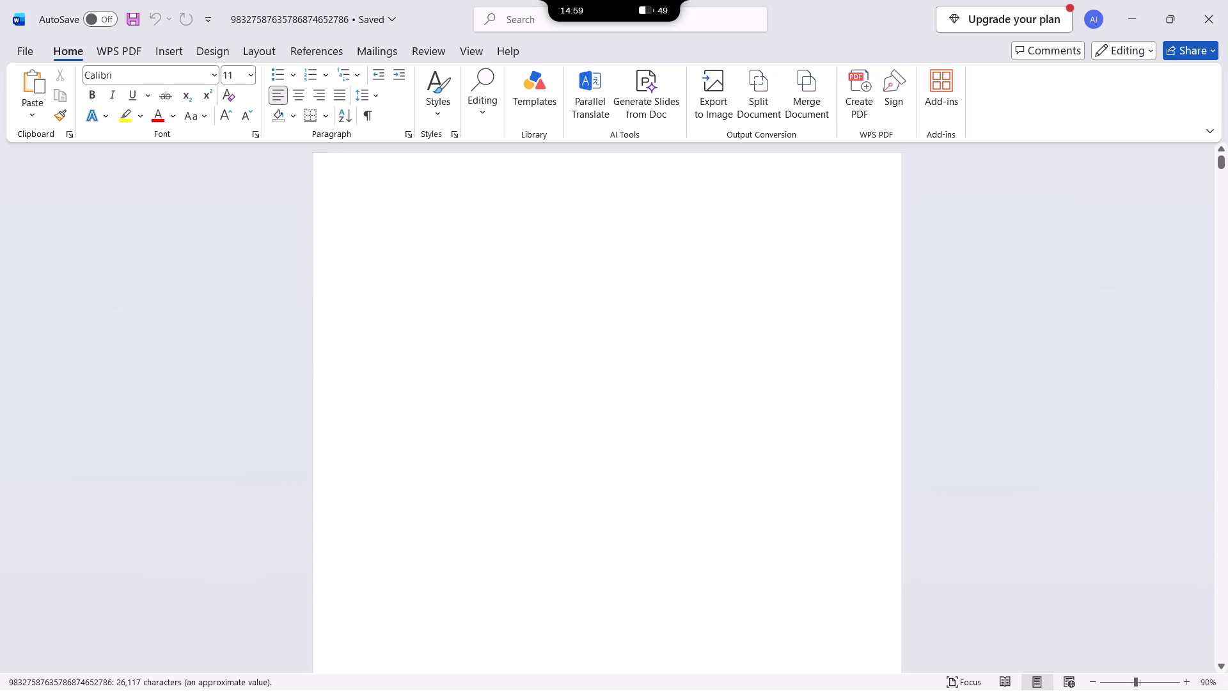
scroll(632, 369, "down", 1, "ctrl")
scroll(632, 369, "up", 5, "ctrl")
scroll(632, 369, "down", 4, "ctrl")
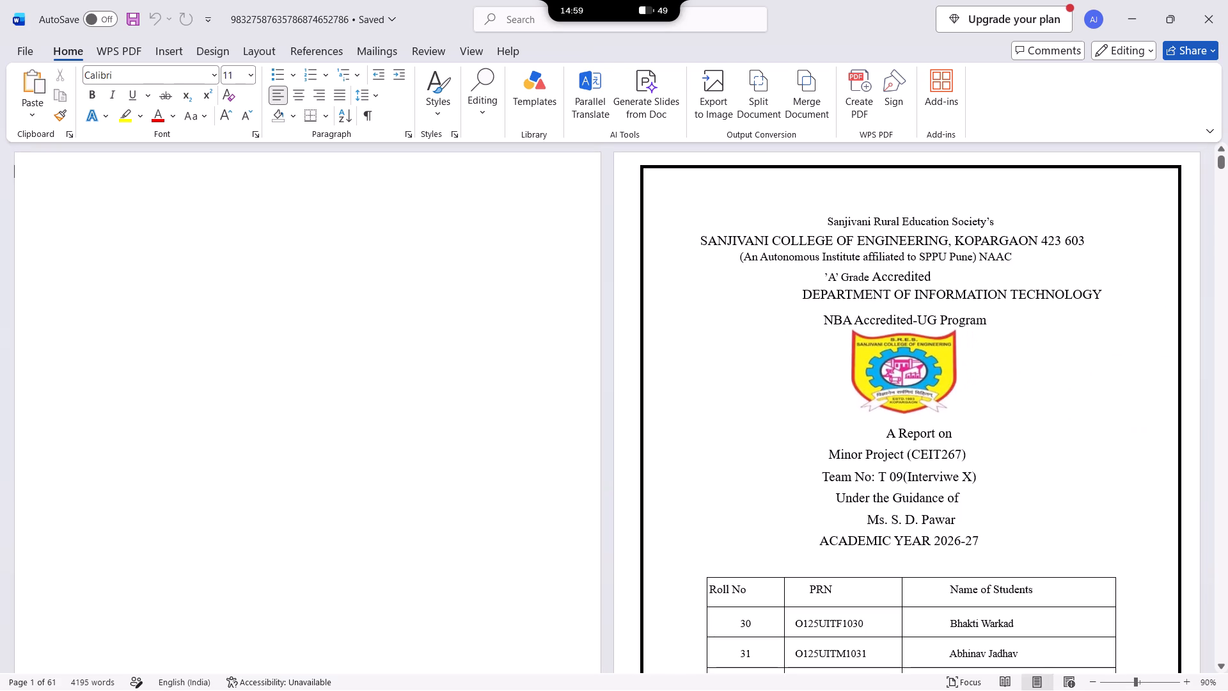
scroll(632, 369, "down", 4)
scroll(632, 369, "up", 11)
scroll(632, 369, "up", 1, "ctrl")
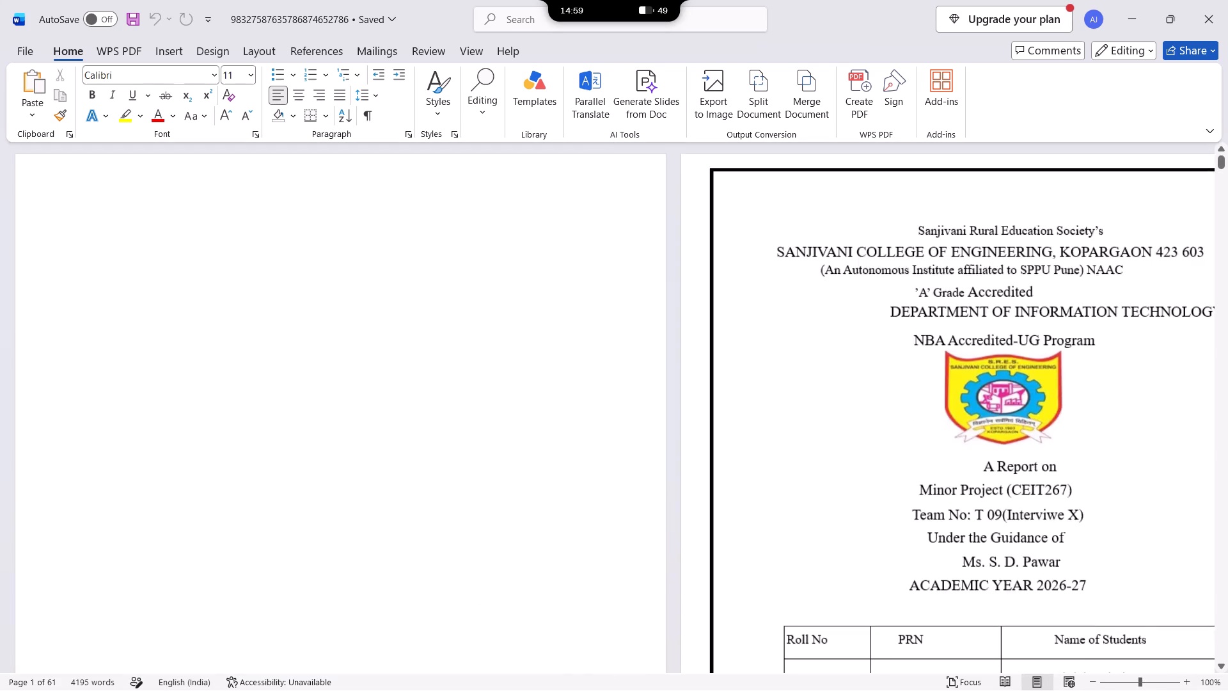
scroll(632, 369, "down", 3)
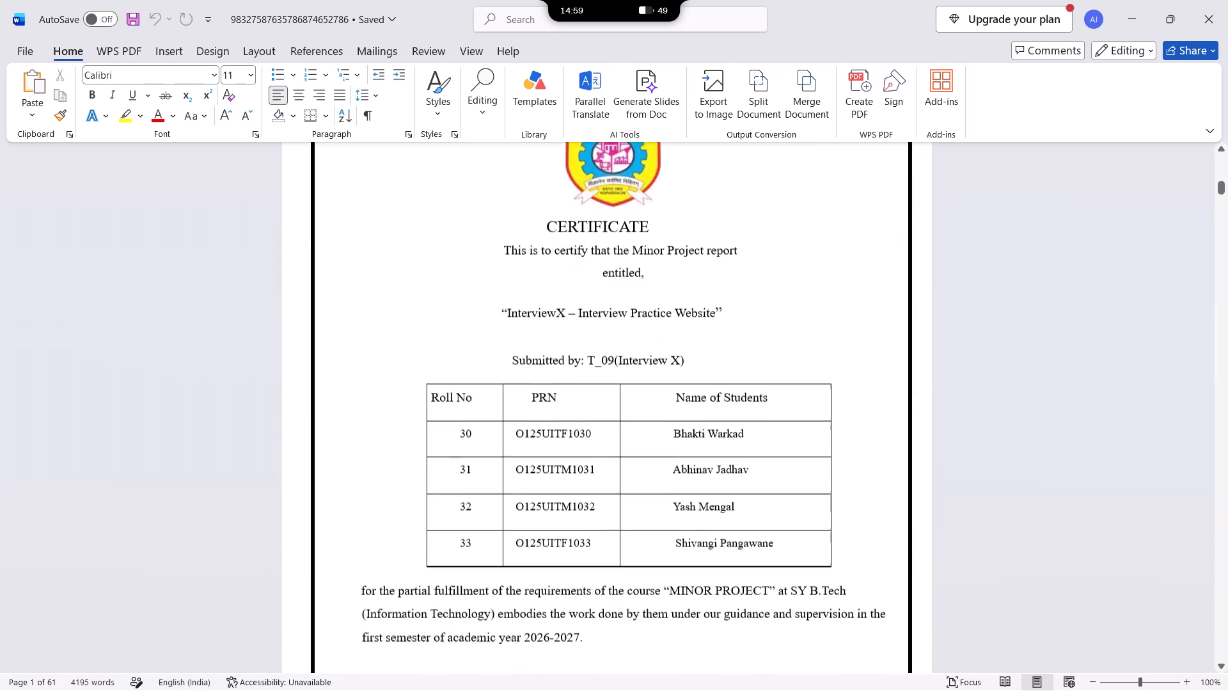
scroll(632, 369, "down", 4)
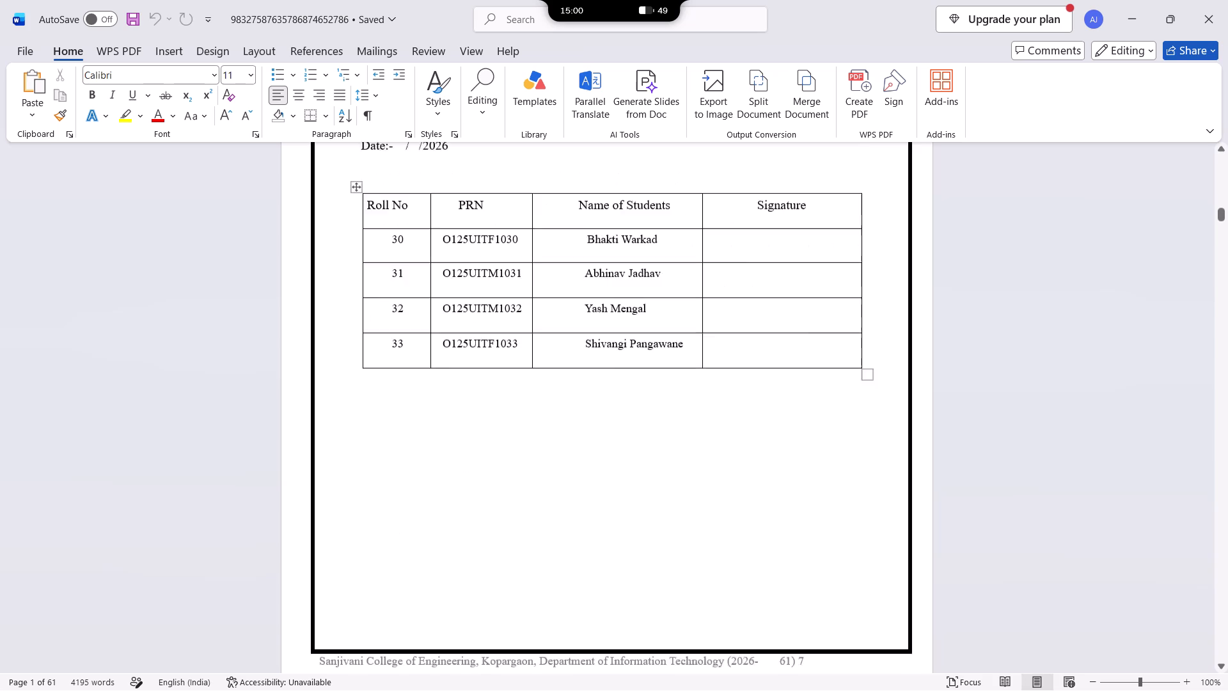
scroll(632, 369, "down", 4)
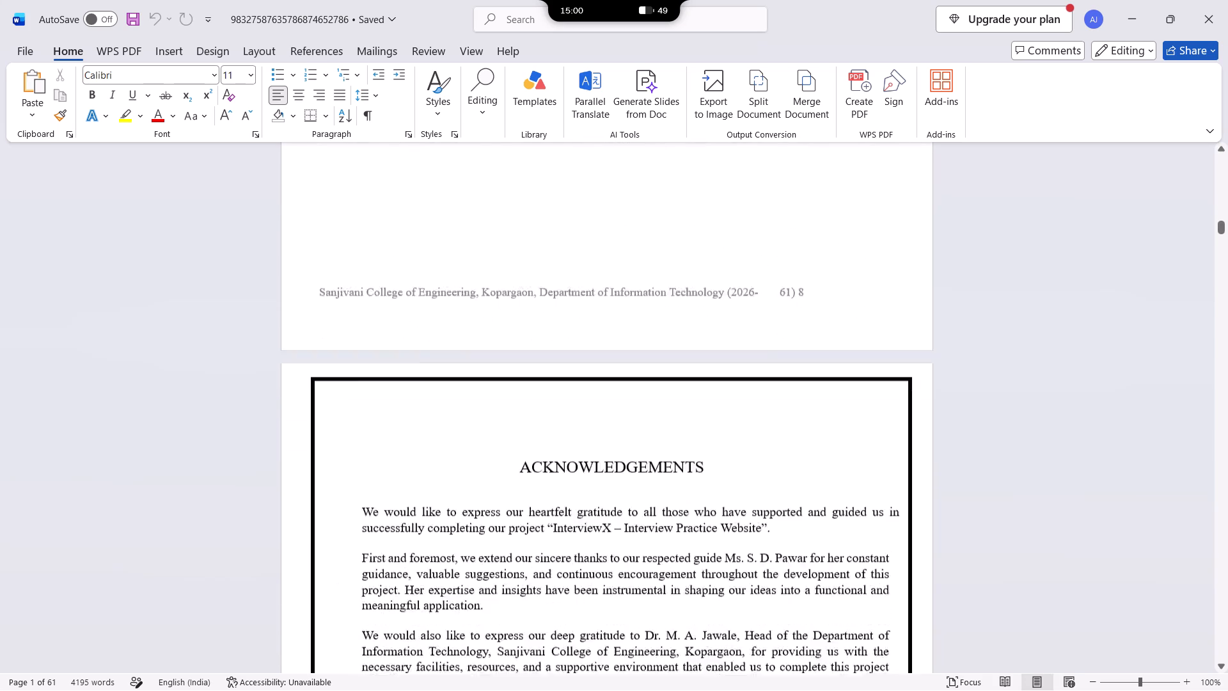
scroll(632, 369, "down", 4)
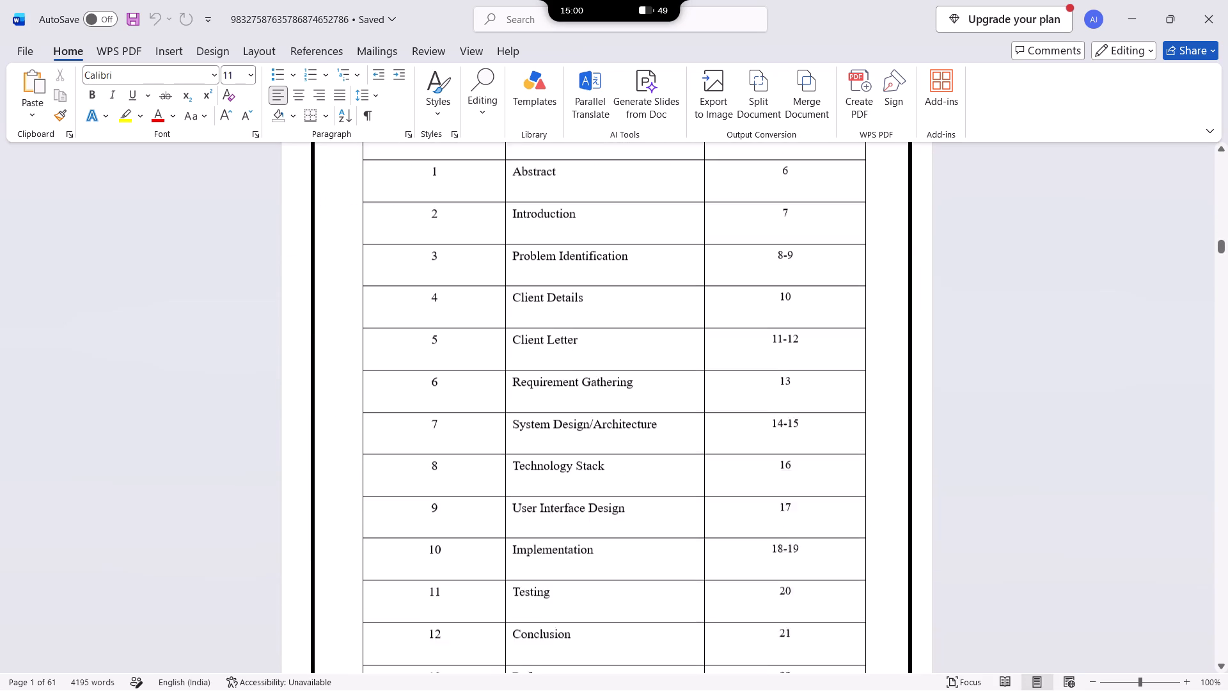
scroll(632, 369, "down", 2)
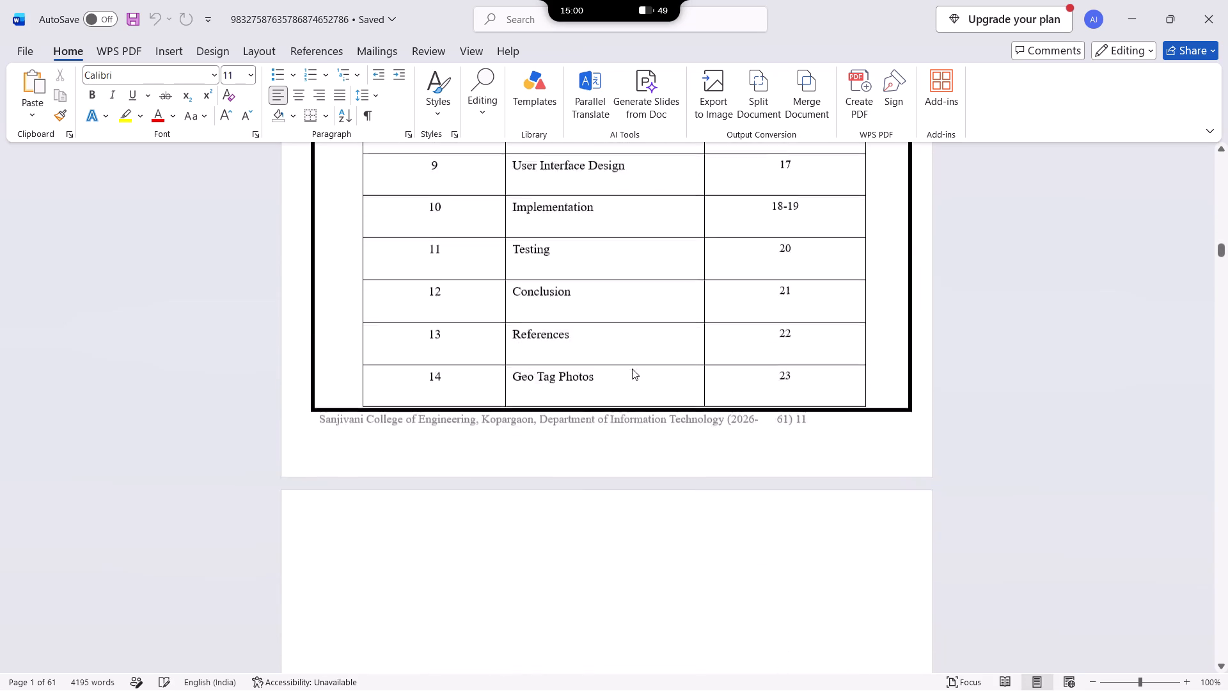
scroll(632, 369, "down", 3)
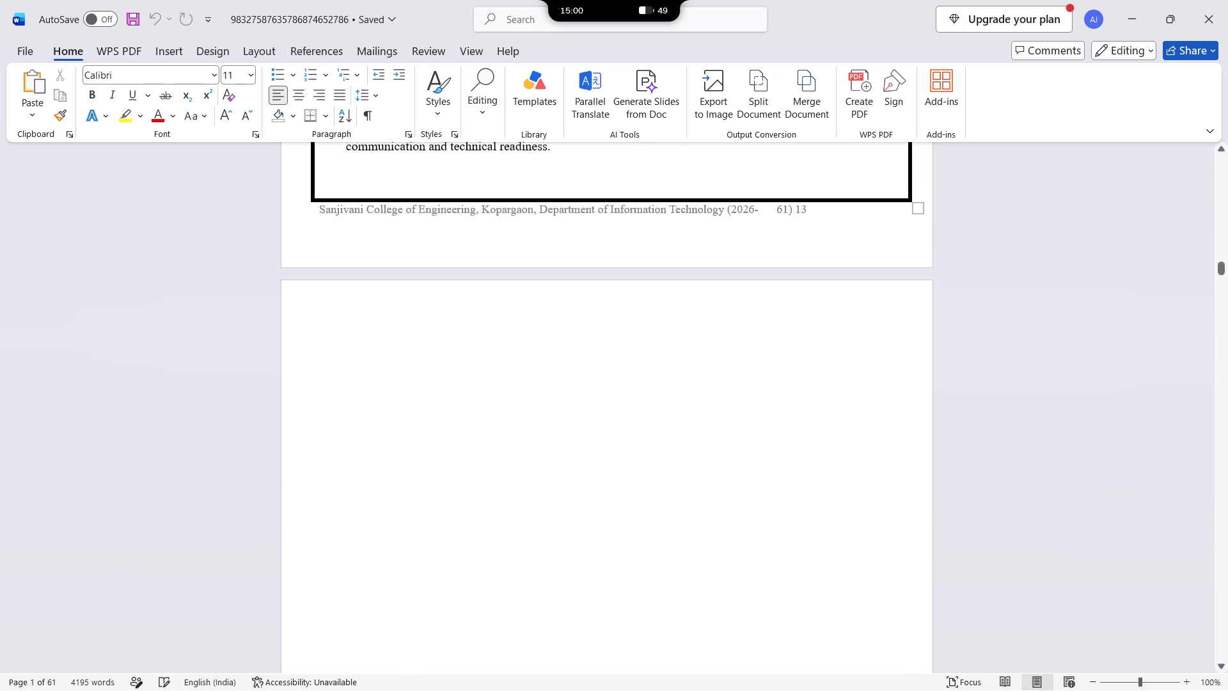
scroll(632, 369, "down", 4)
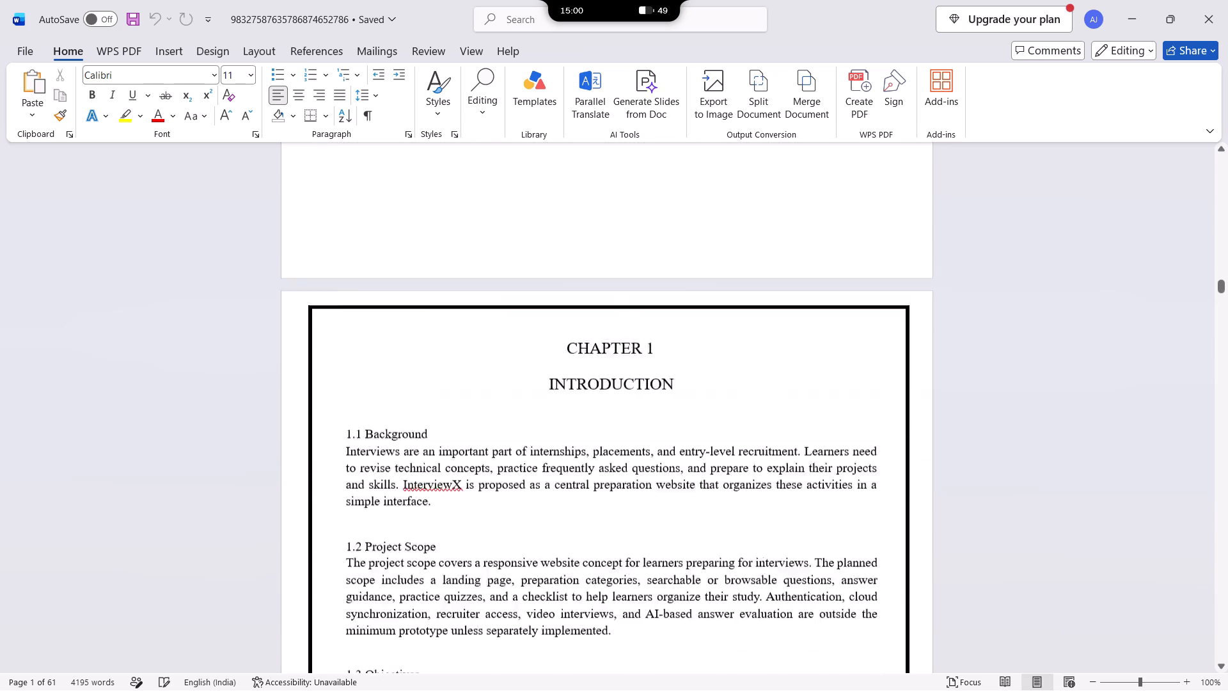
scroll(632, 369, "down", 4)
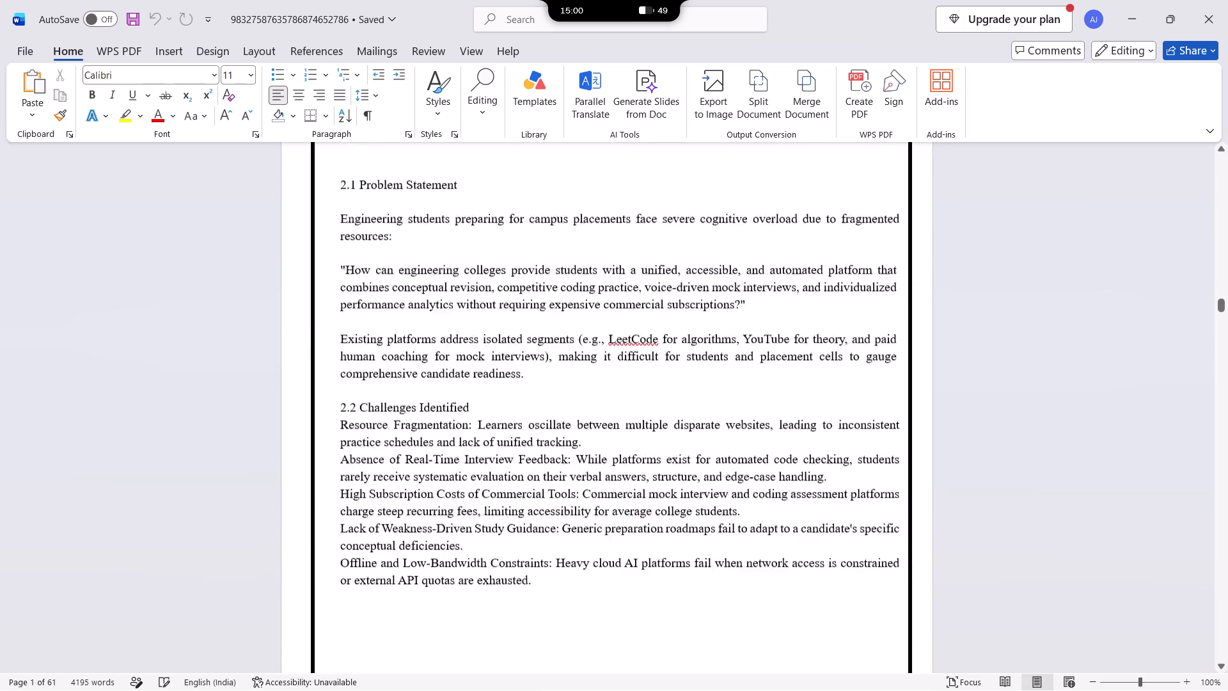
scroll(632, 369, "down", 1)
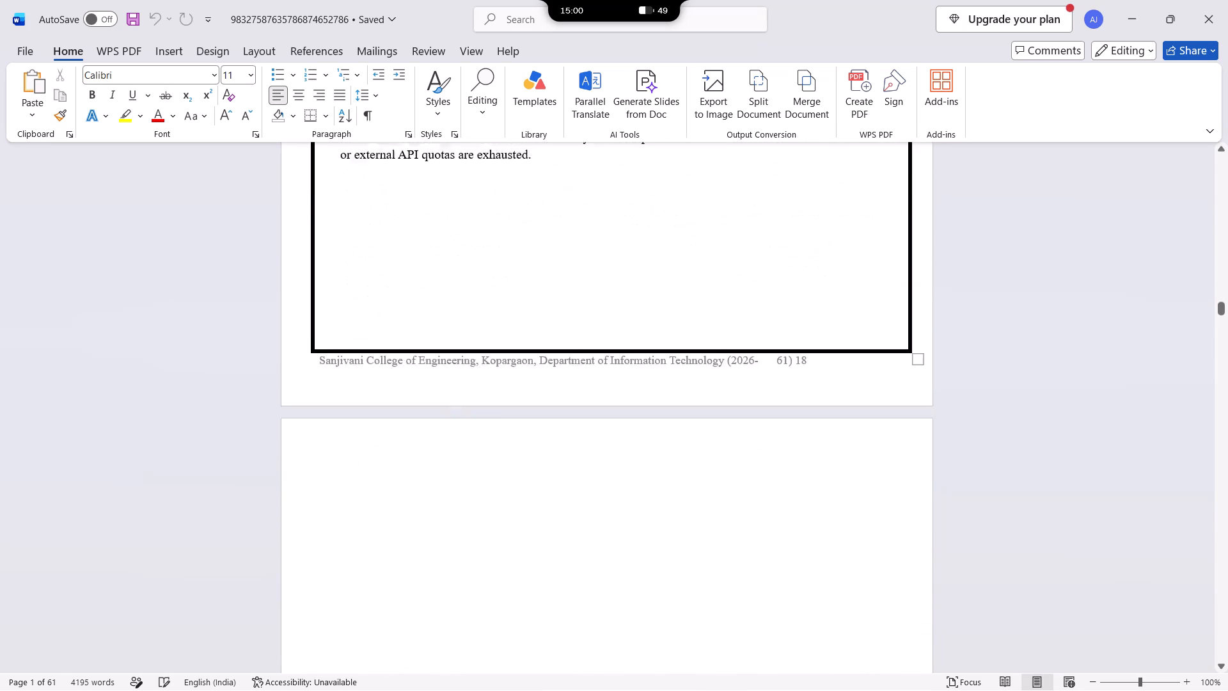
scroll(632, 369, "down", 4)
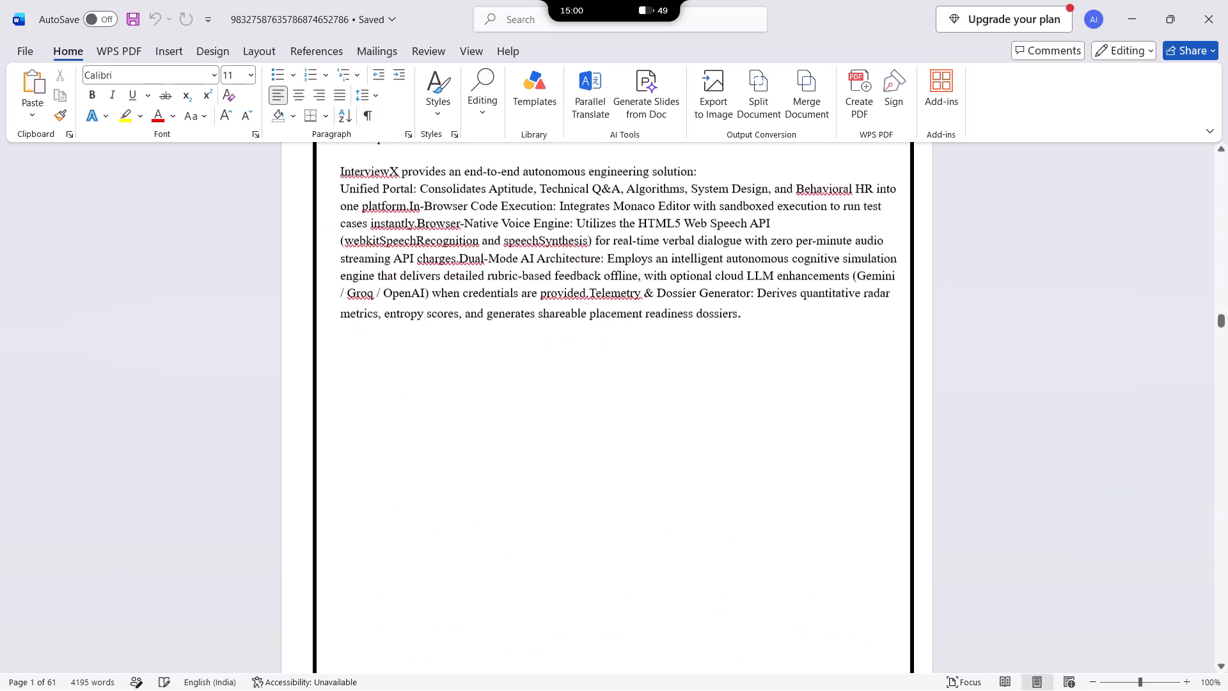
scroll(632, 369, "down", 2)
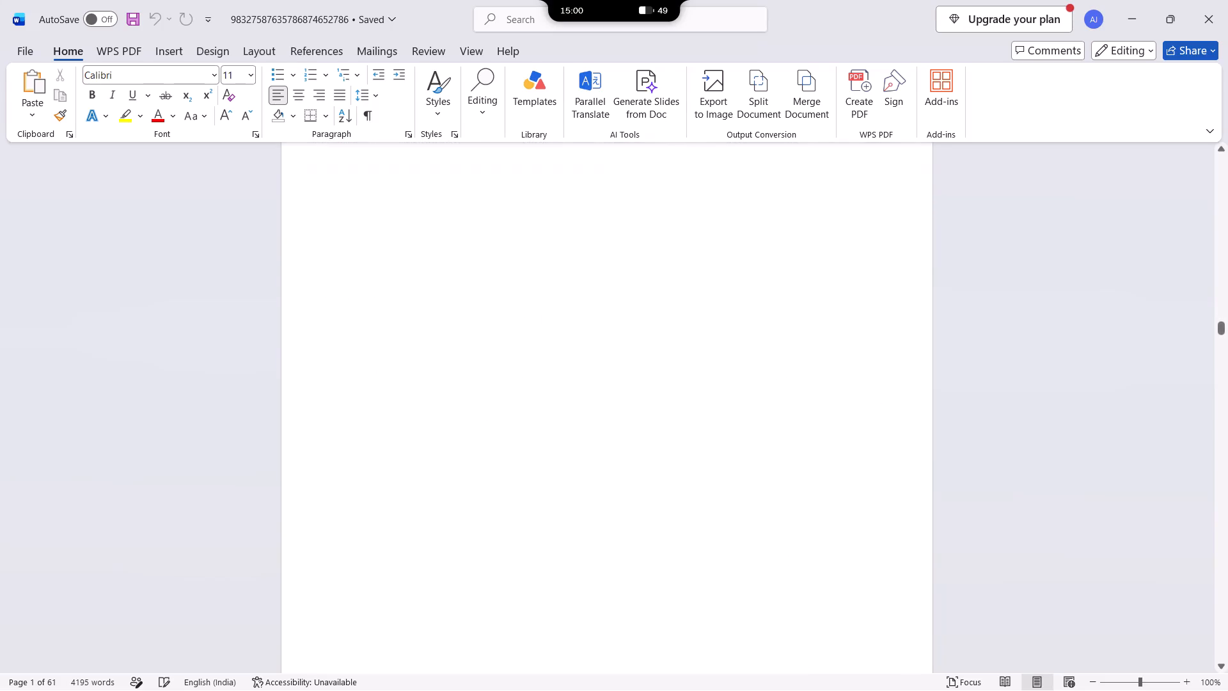
scroll(632, 369, "up", 1)
scroll(663, 406, "down", 3)
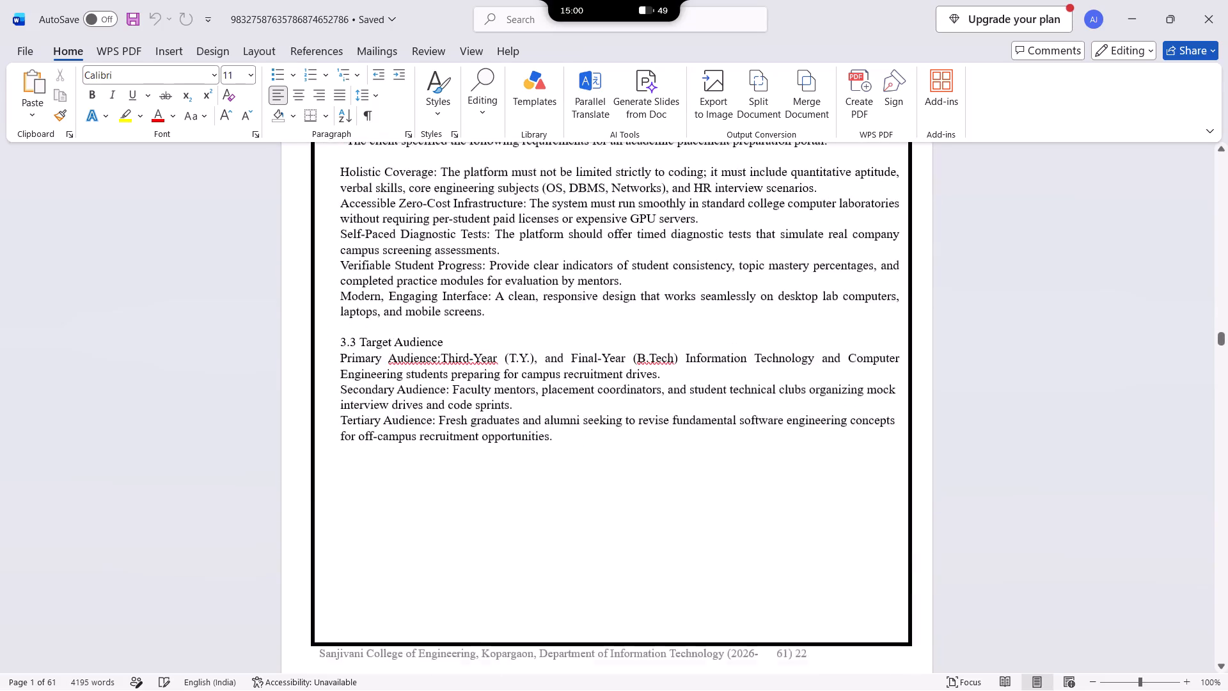
scroll(663, 406, "down", 1)
scroll(663, 406, "up", 1)
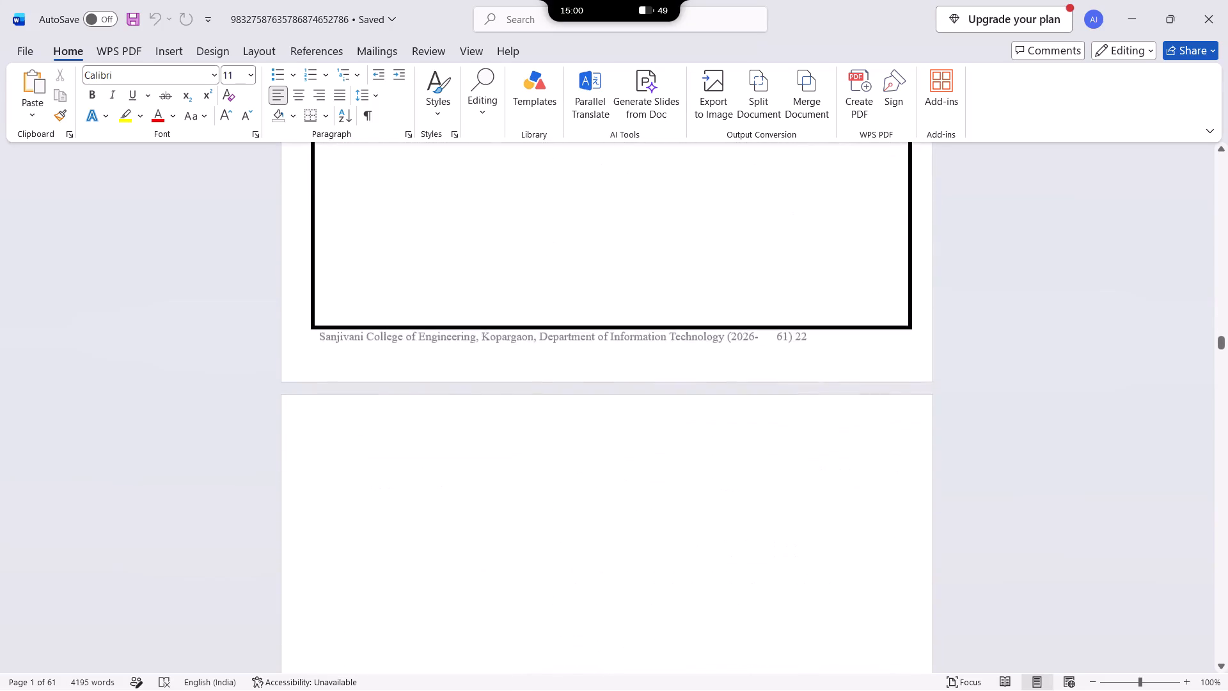
scroll(663, 406, "up", 3)
scroll(663, 406, "down", 7)
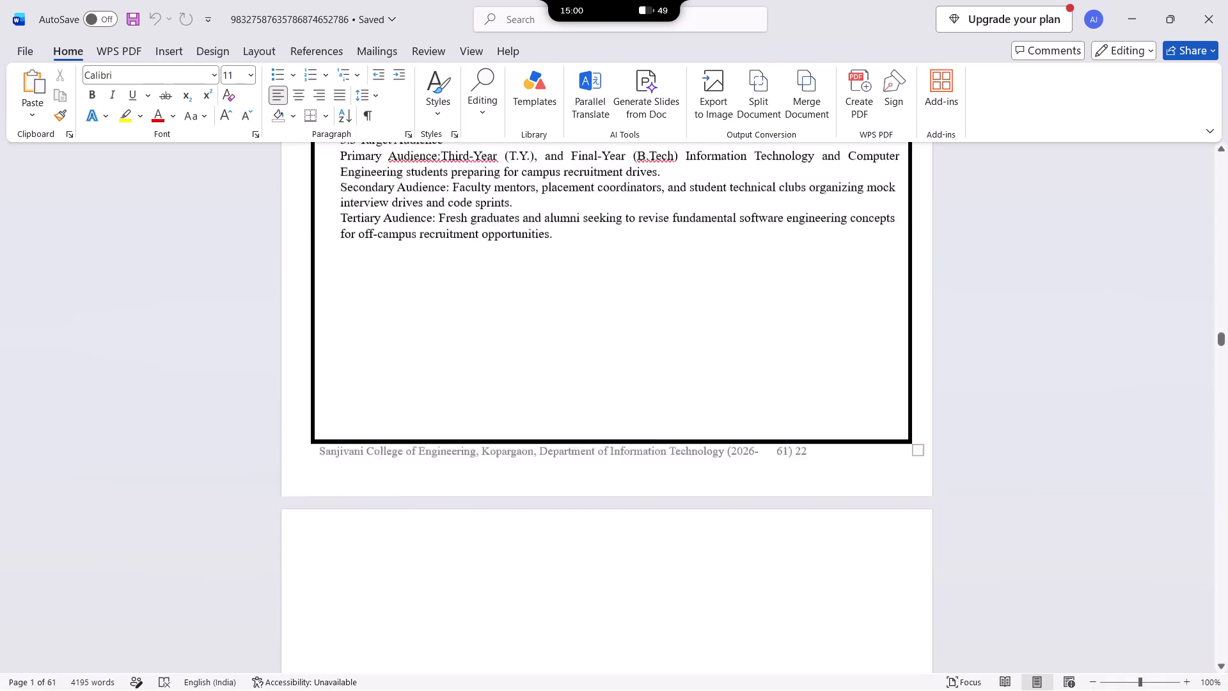
scroll(663, 406, "down", 2)
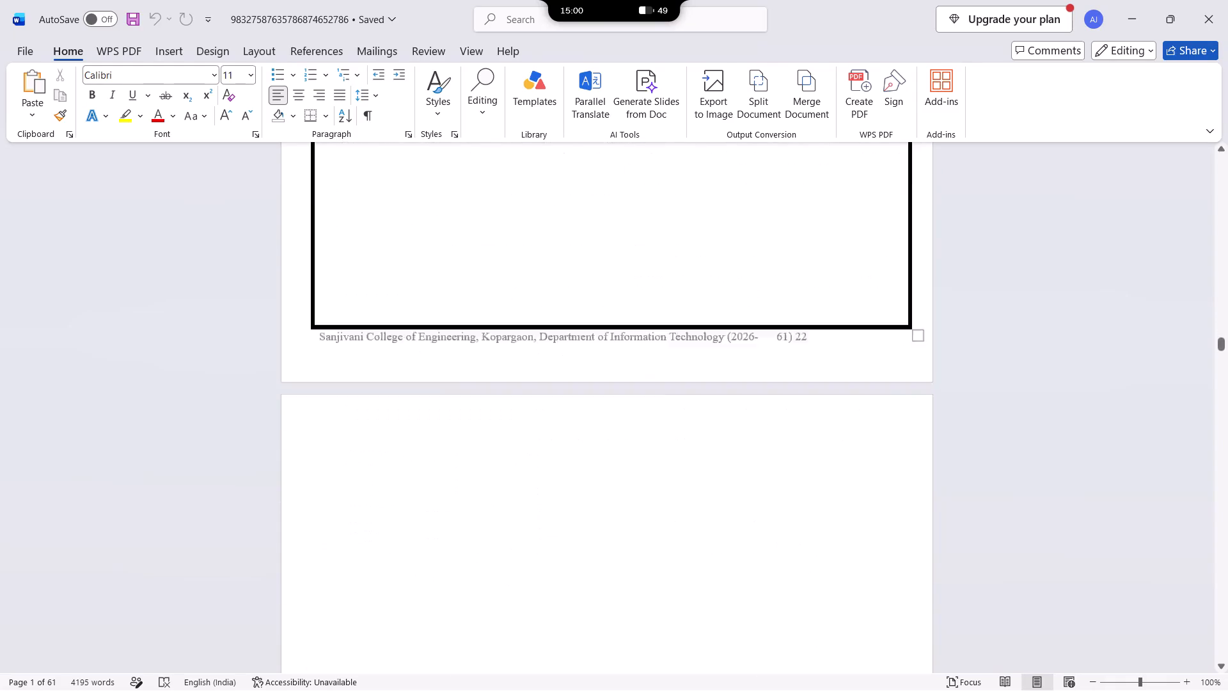
scroll(663, 406, "down", 2)
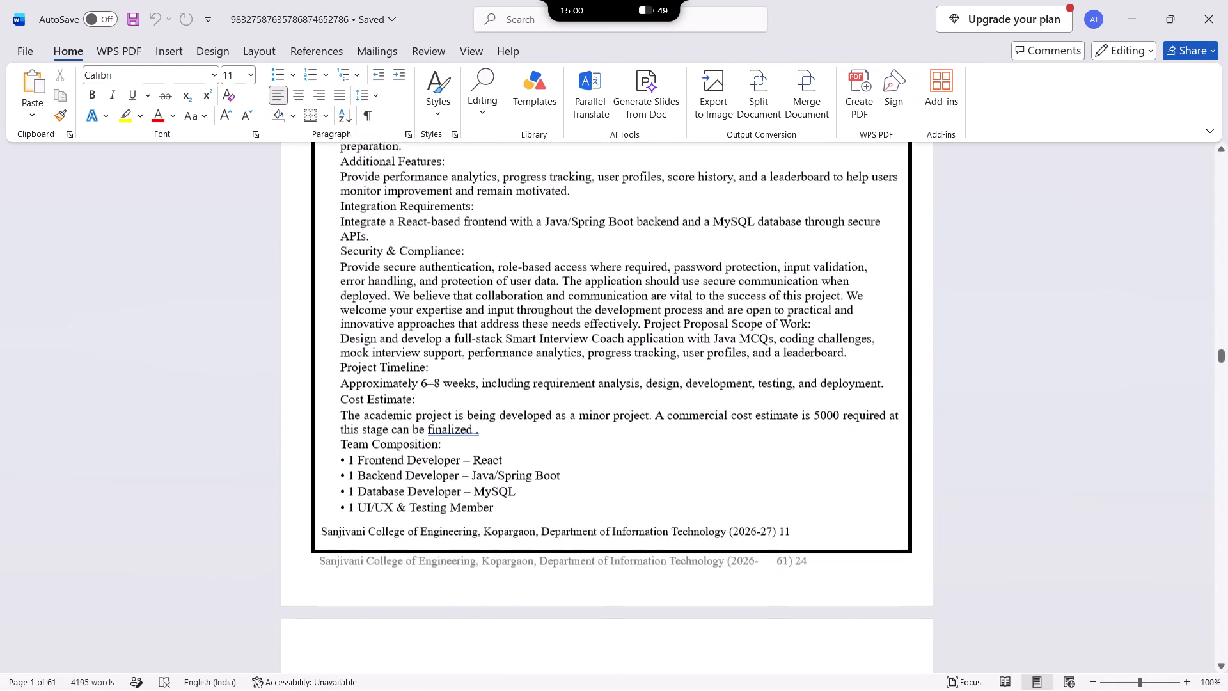
scroll(663, 406, "down", 5)
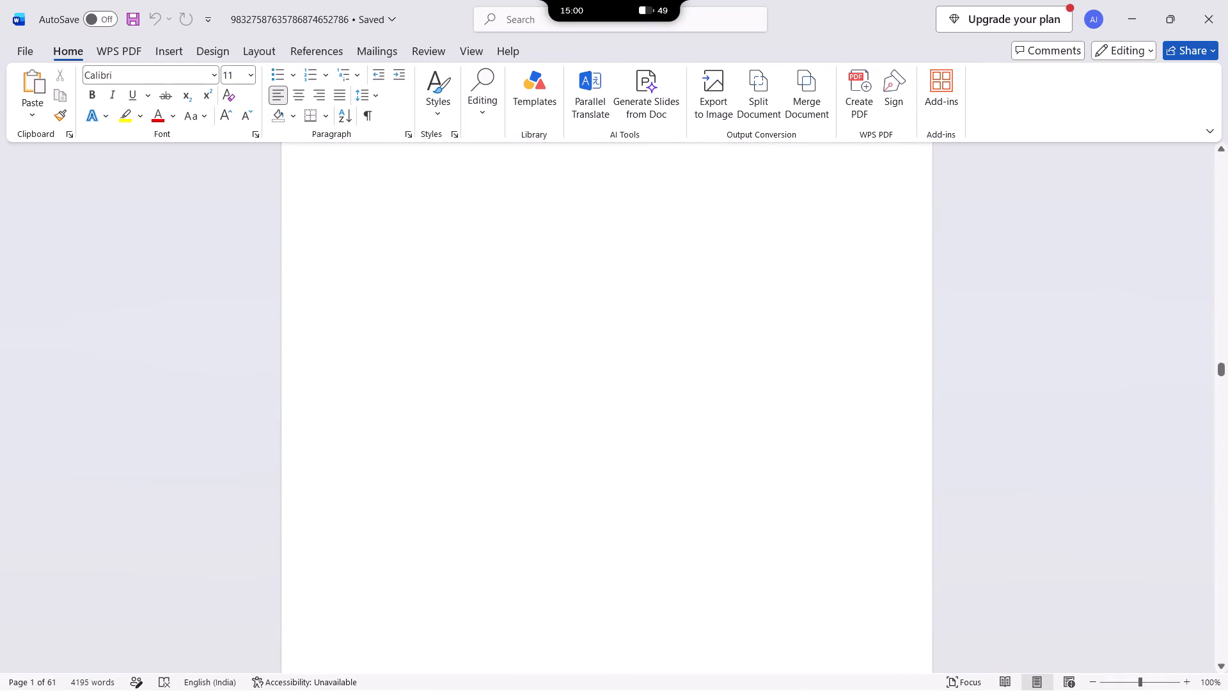
scroll(663, 406, "up", 1)
scroll(663, 406, "down", 2)
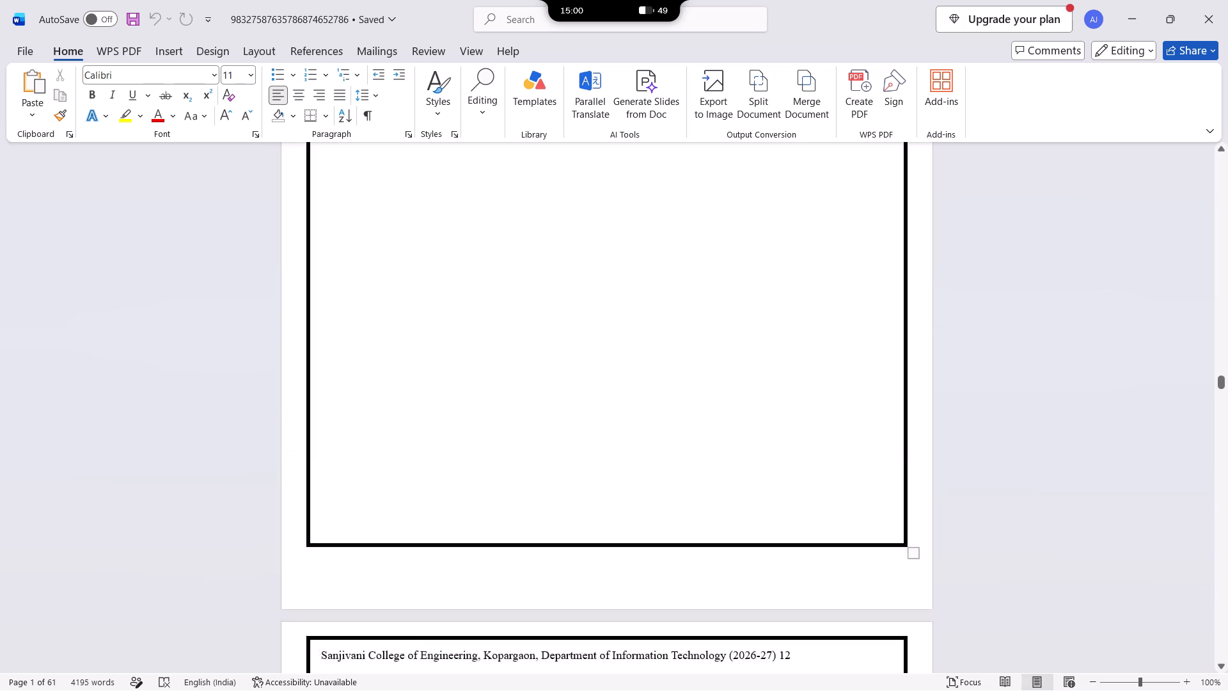
scroll(663, 406, "up", 2)
scroll(663, 406, "down", 1)
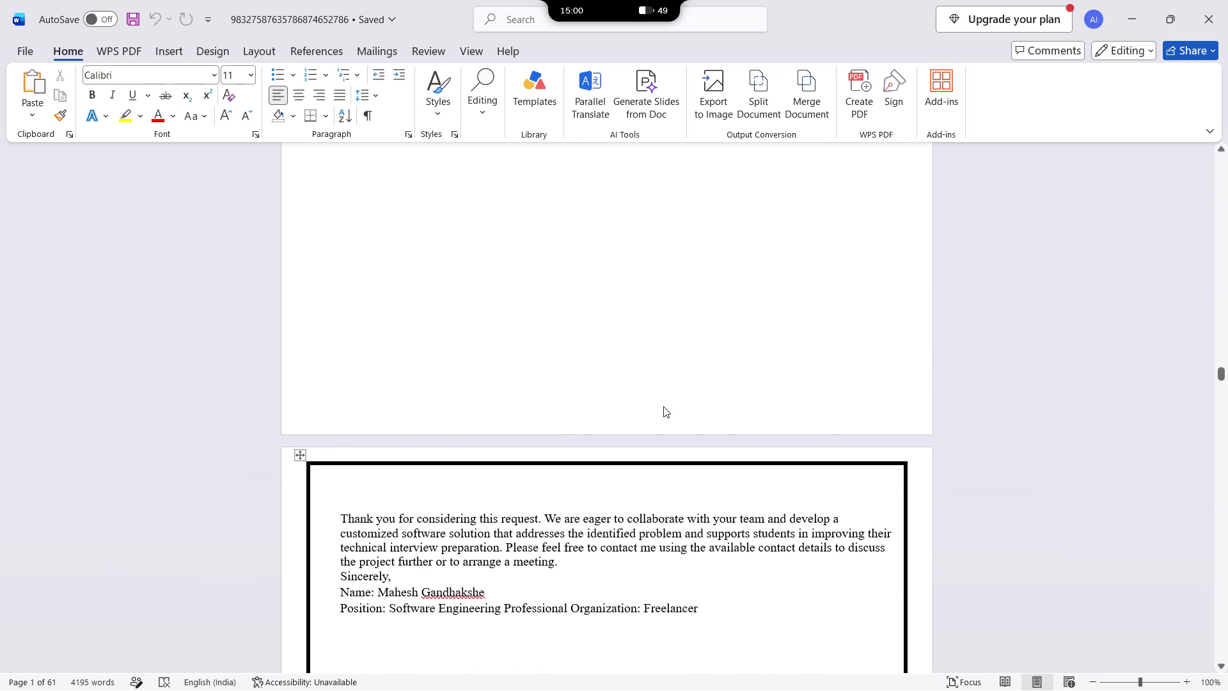
scroll(663, 406, "down", 1)
Insert a blank line below the sender's name in the client letter's closing on page 27 and check the surrounding pages.
left_click(697, 440)
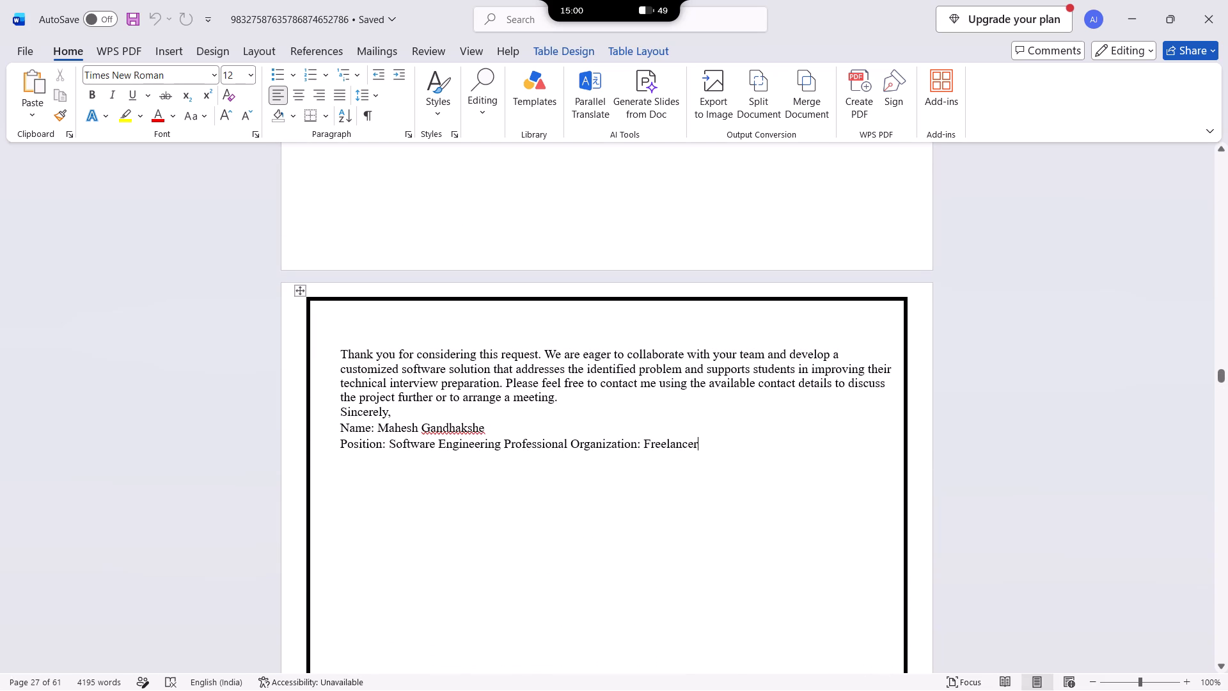
left_click(526, 469)
left_click(708, 447)
left_click(487, 422)
key("Return")
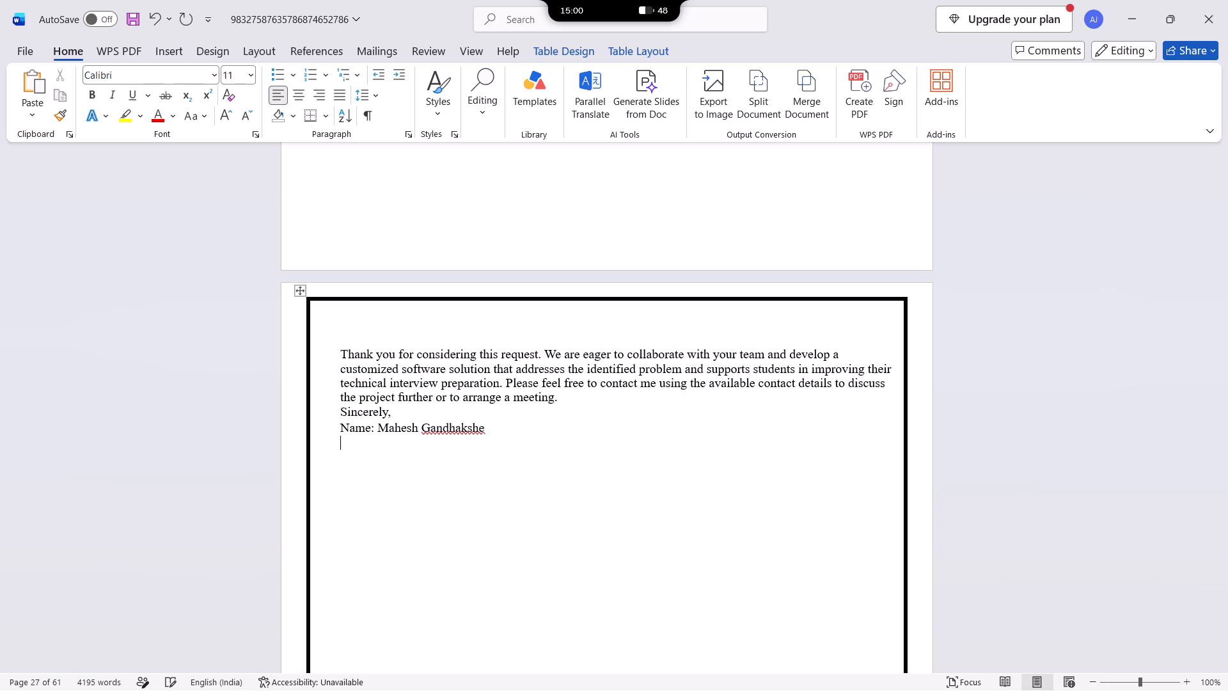
scroll(487, 422, "up", 1)
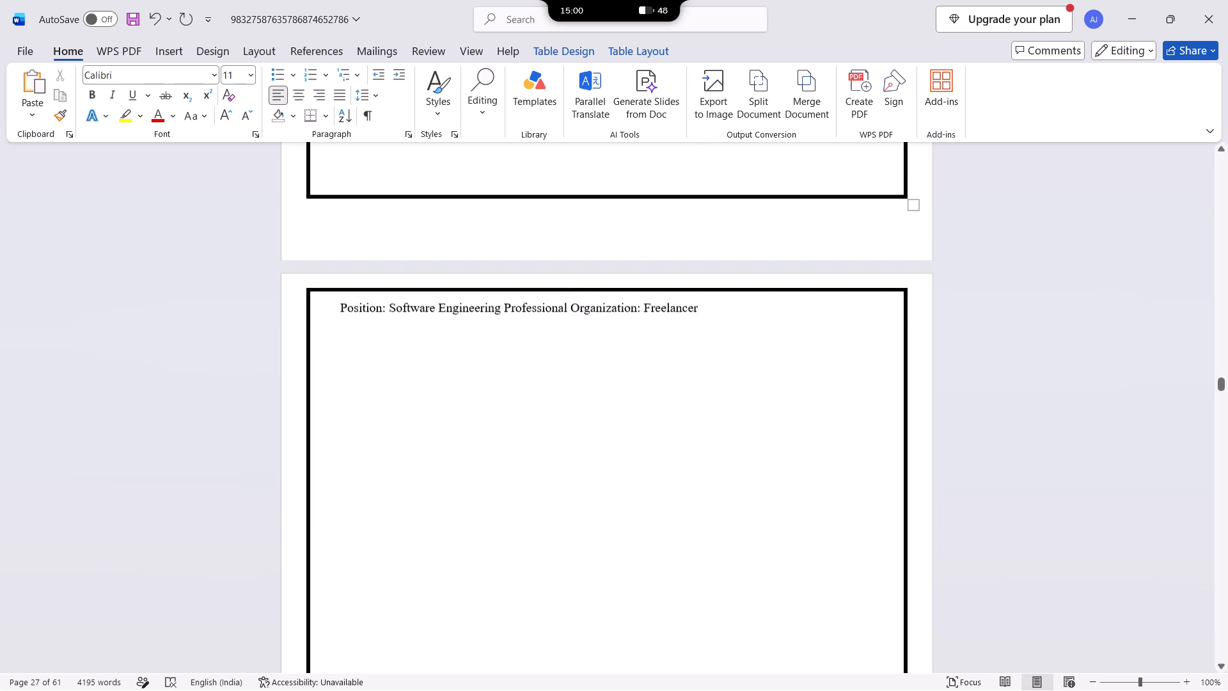
scroll(487, 422, "up", 2)
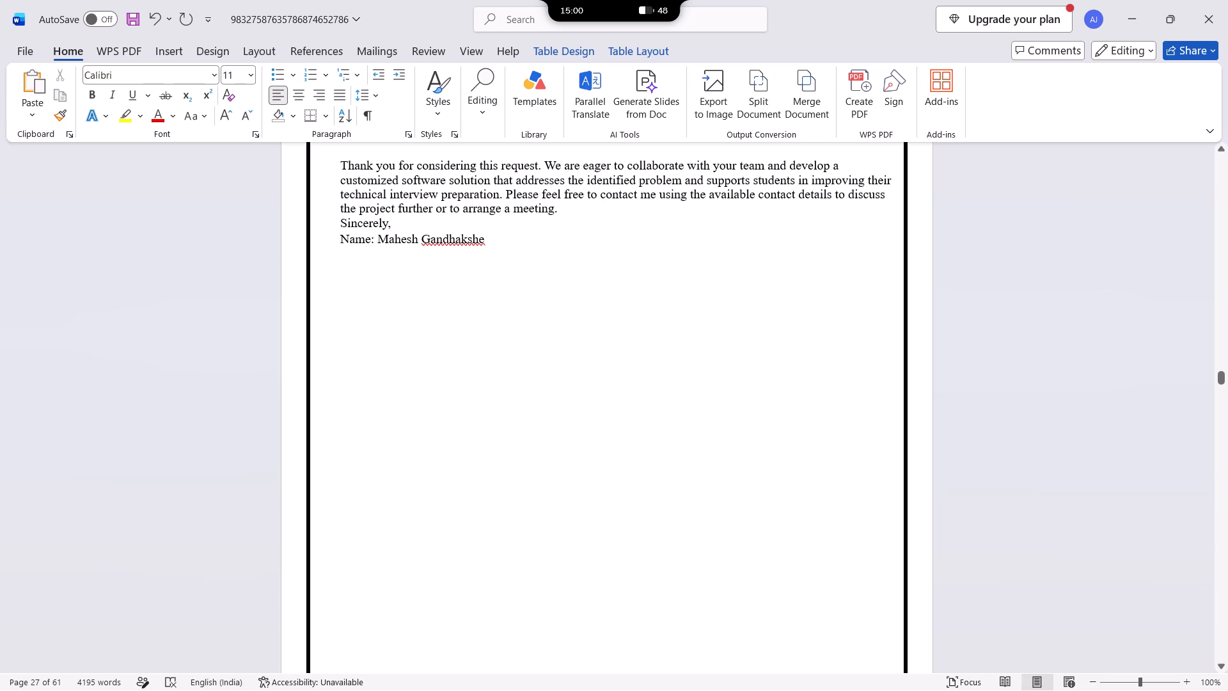
In File Explorer, look through OneDrive's Documents folder and its subfolders, plus Desktop and Downloads, for the report's original Word file.
key("alt+Tab")
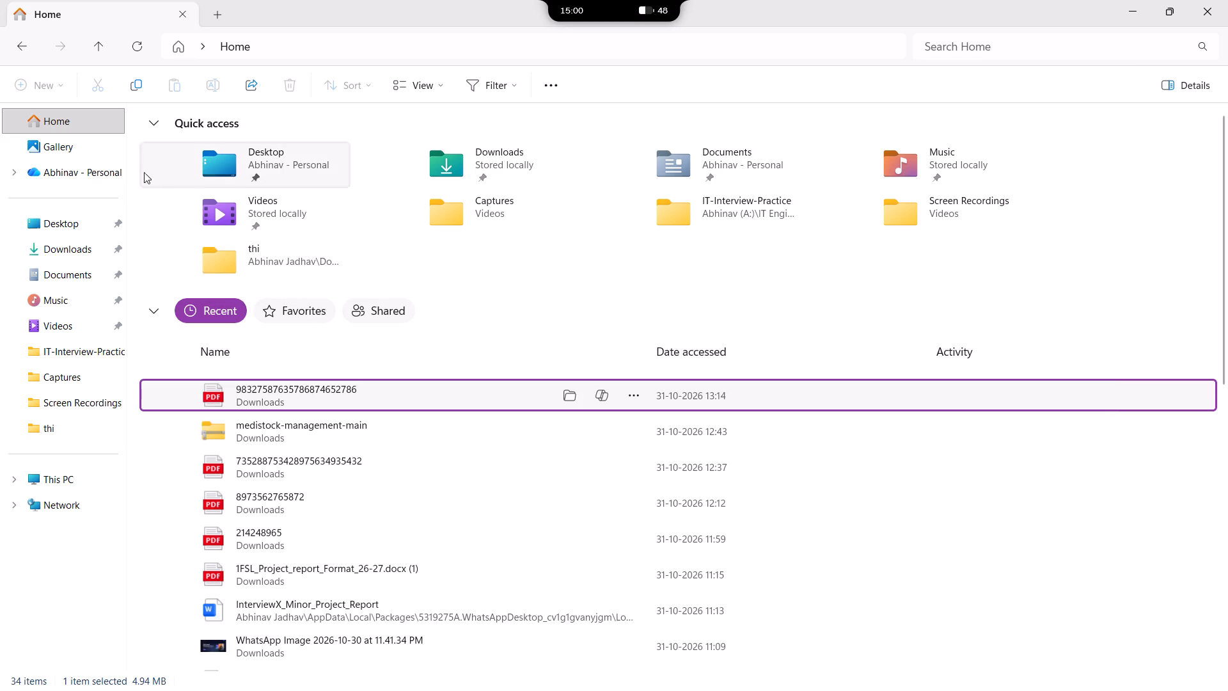
left_click(107, 175)
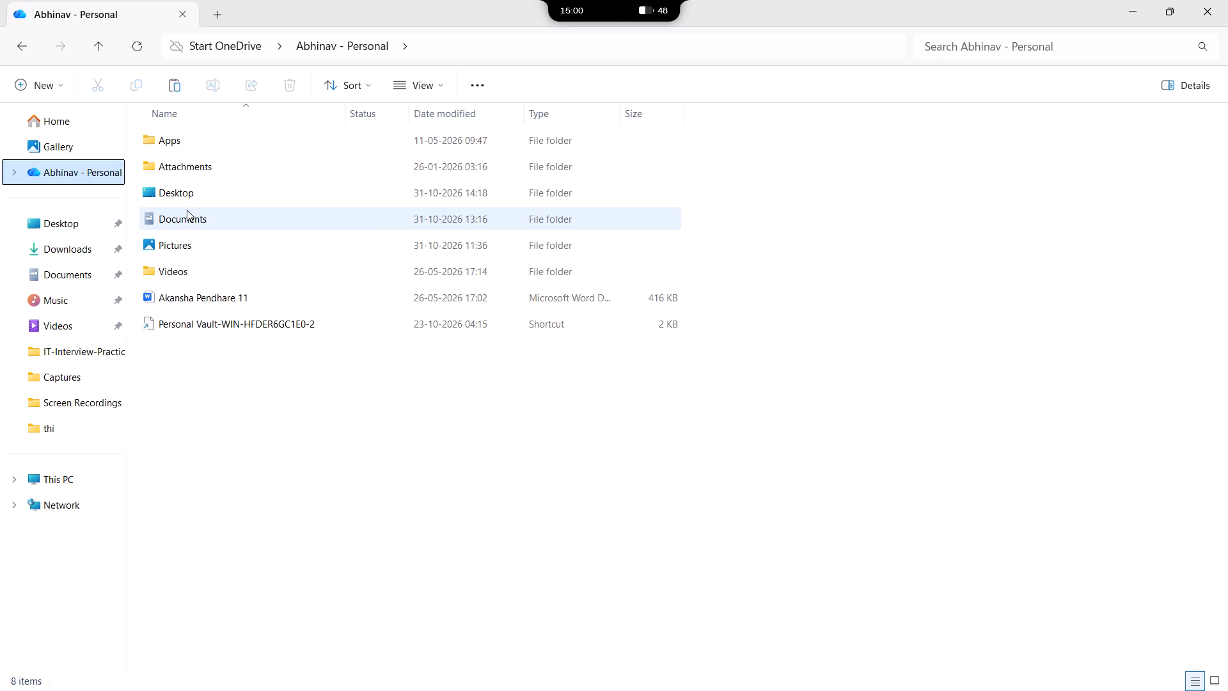
double_click(187, 210)
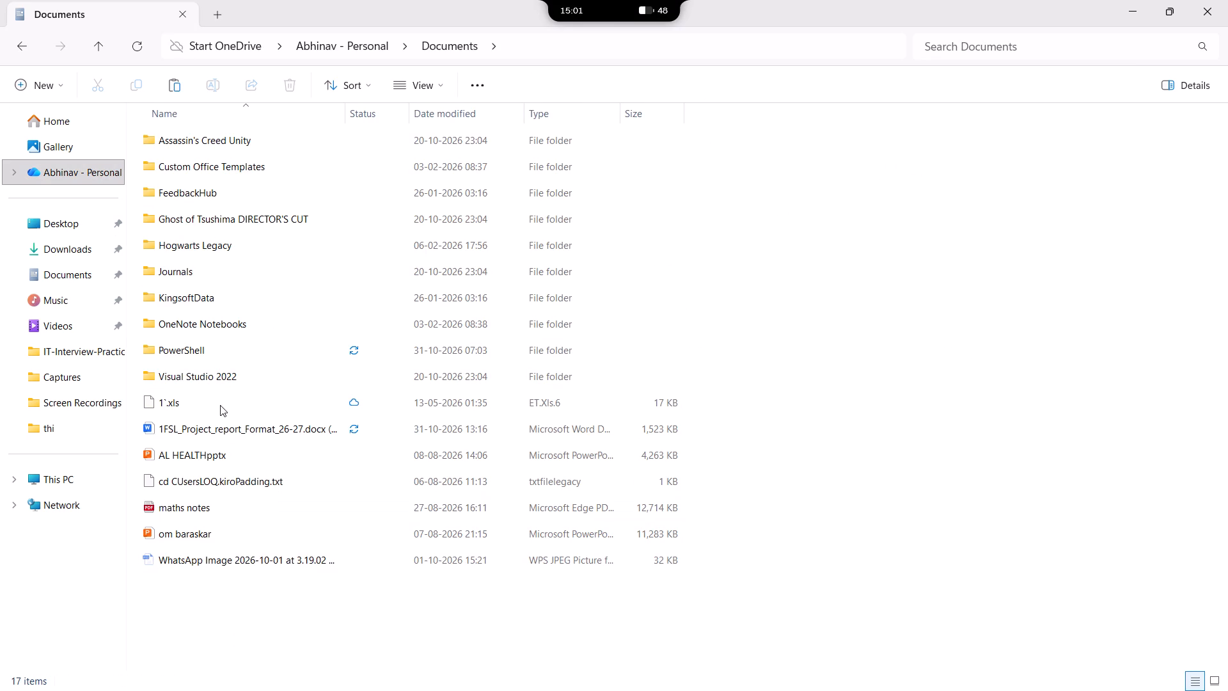
double_click(220, 168)
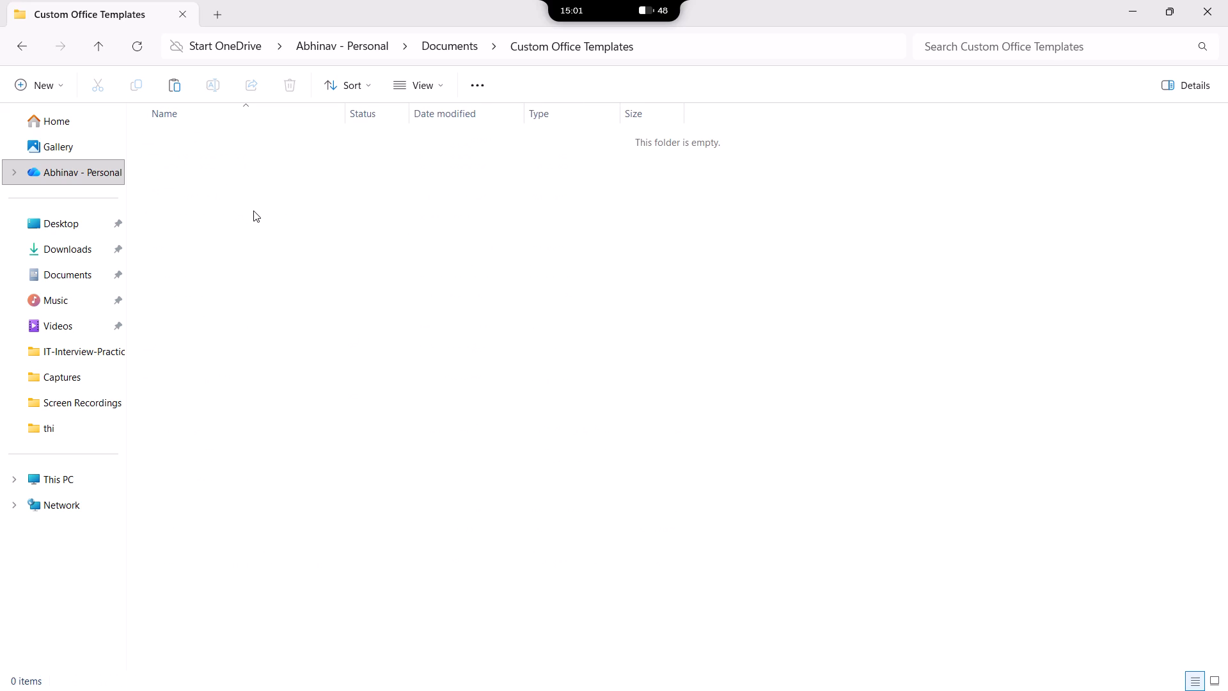
key("BackSpace")
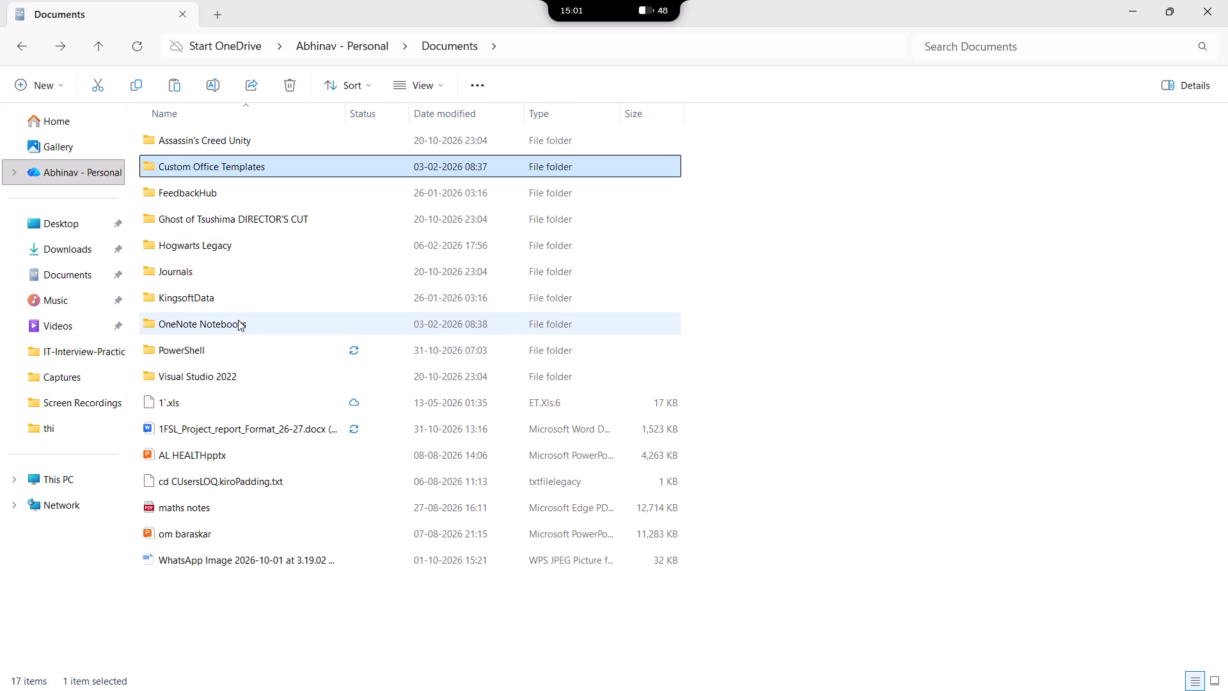
left_click(102, 229)
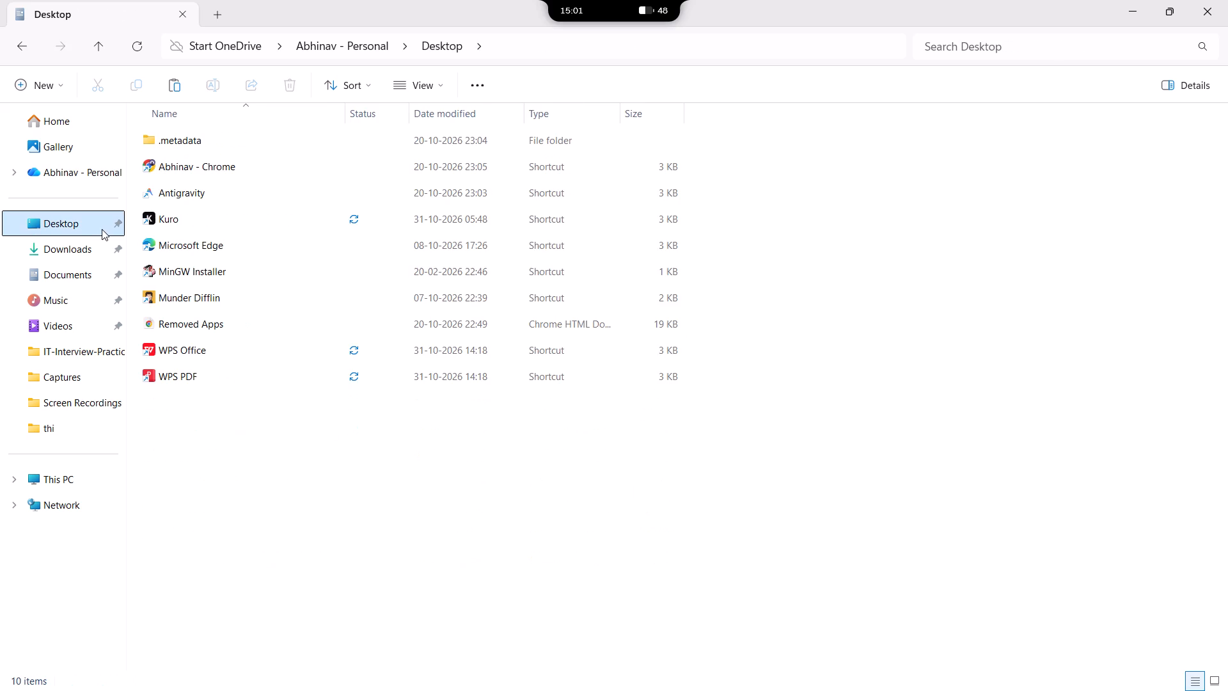
left_click(81, 258)
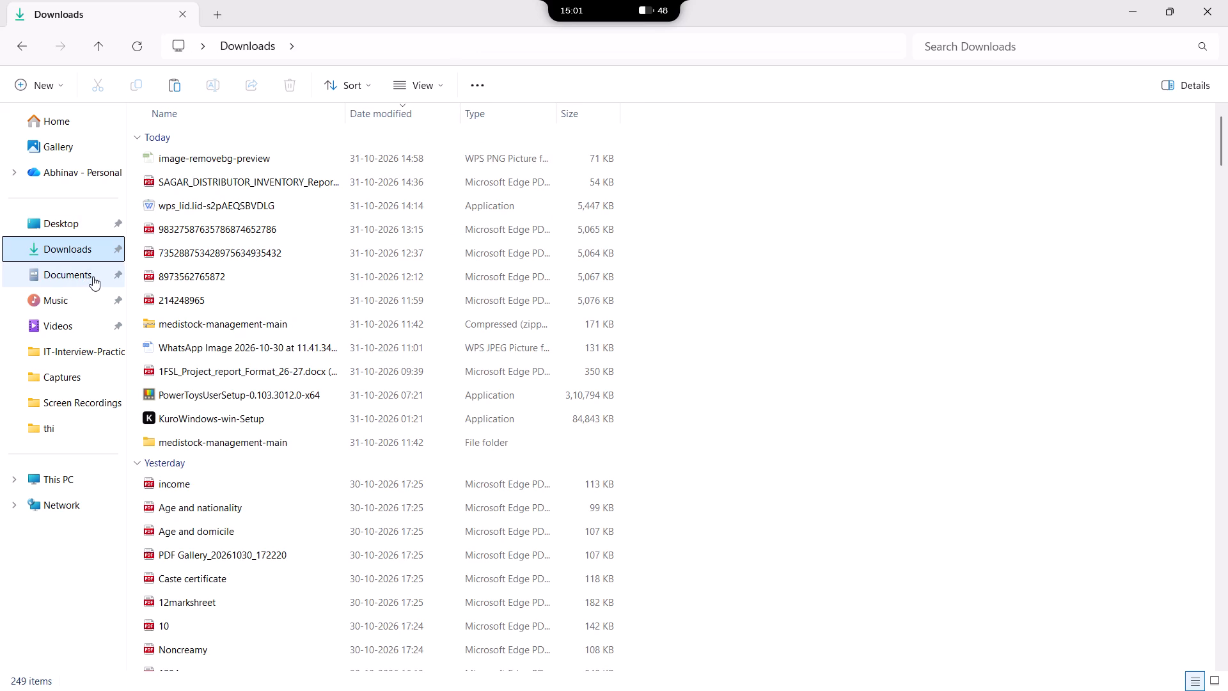
left_click(93, 276)
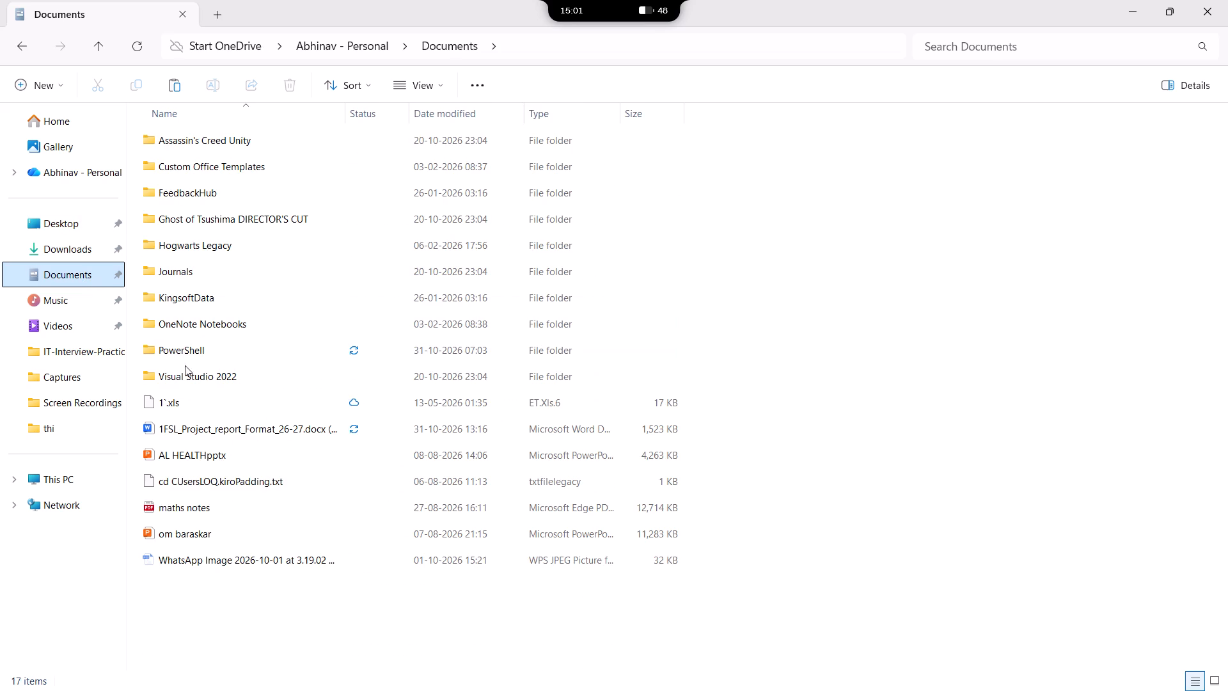
double_click(184, 356)
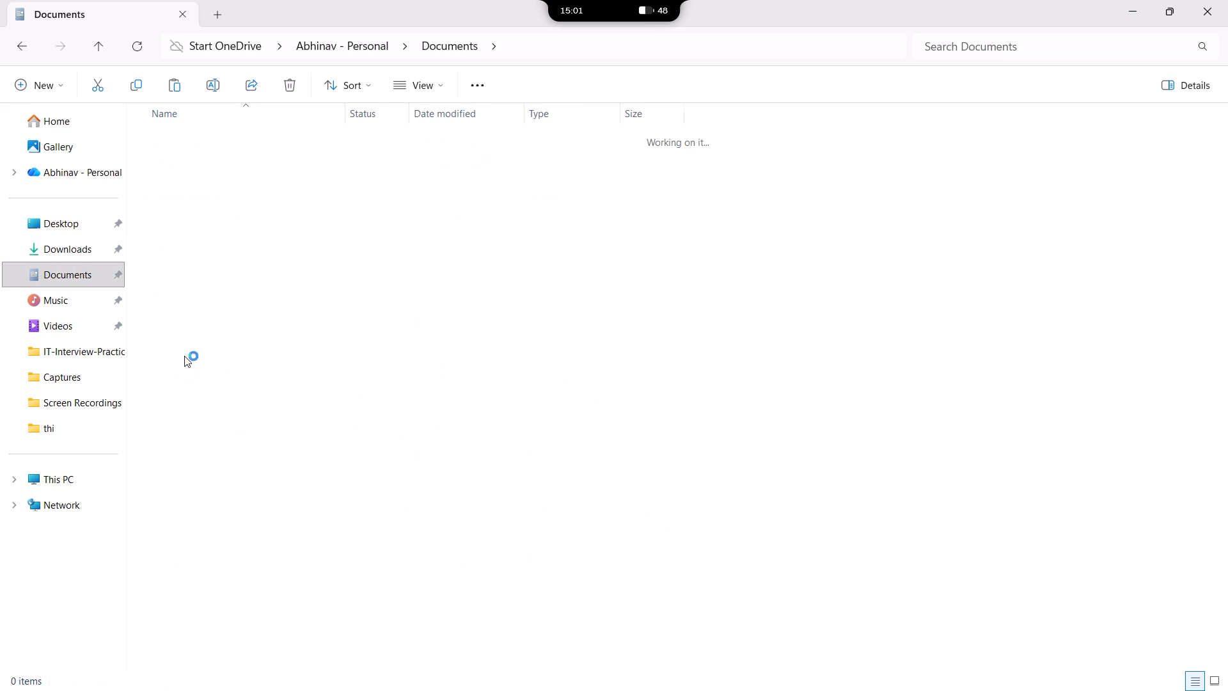
key("BackSpace")
double_click(210, 323)
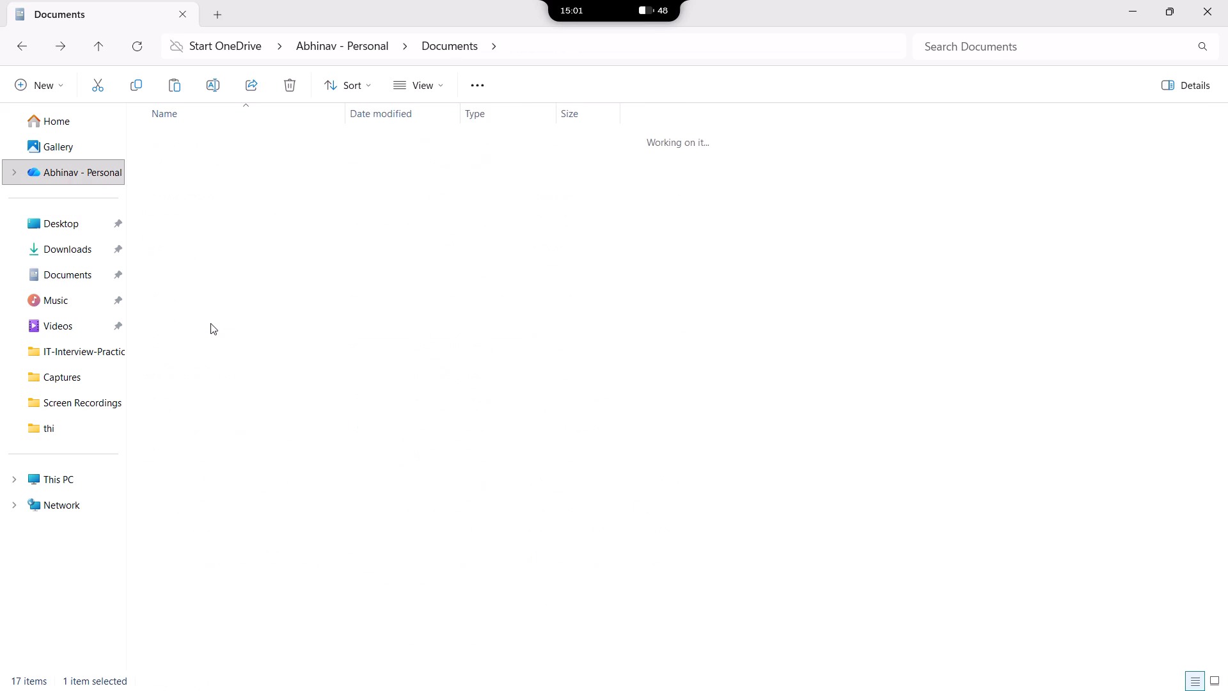
key("BackSpace")
double_click(207, 292)
key("BackSpace")
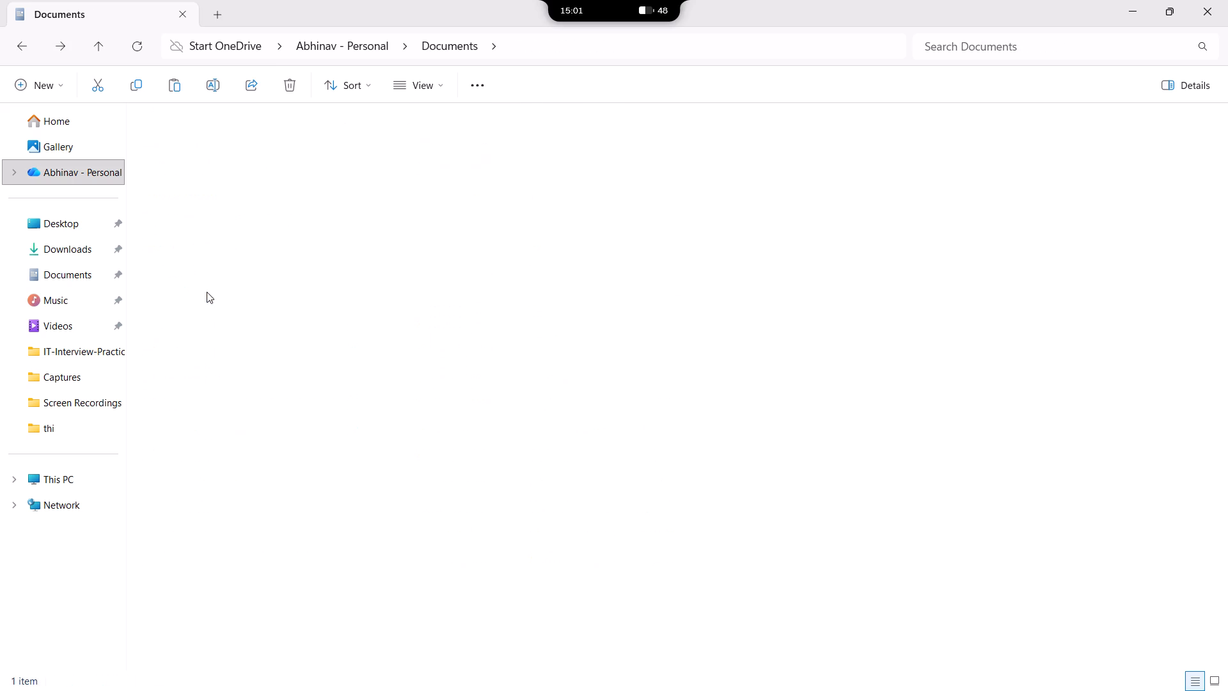
double_click(216, 254)
key("BackSpace")
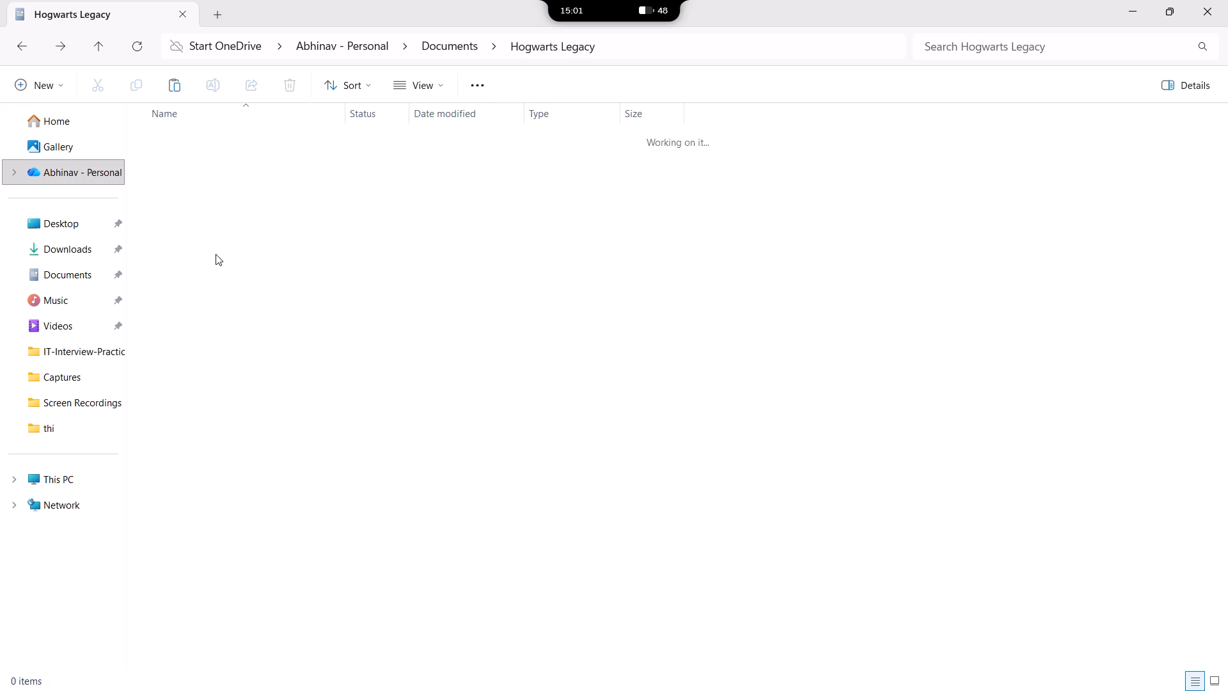
left_click(217, 157)
double_click(206, 146)
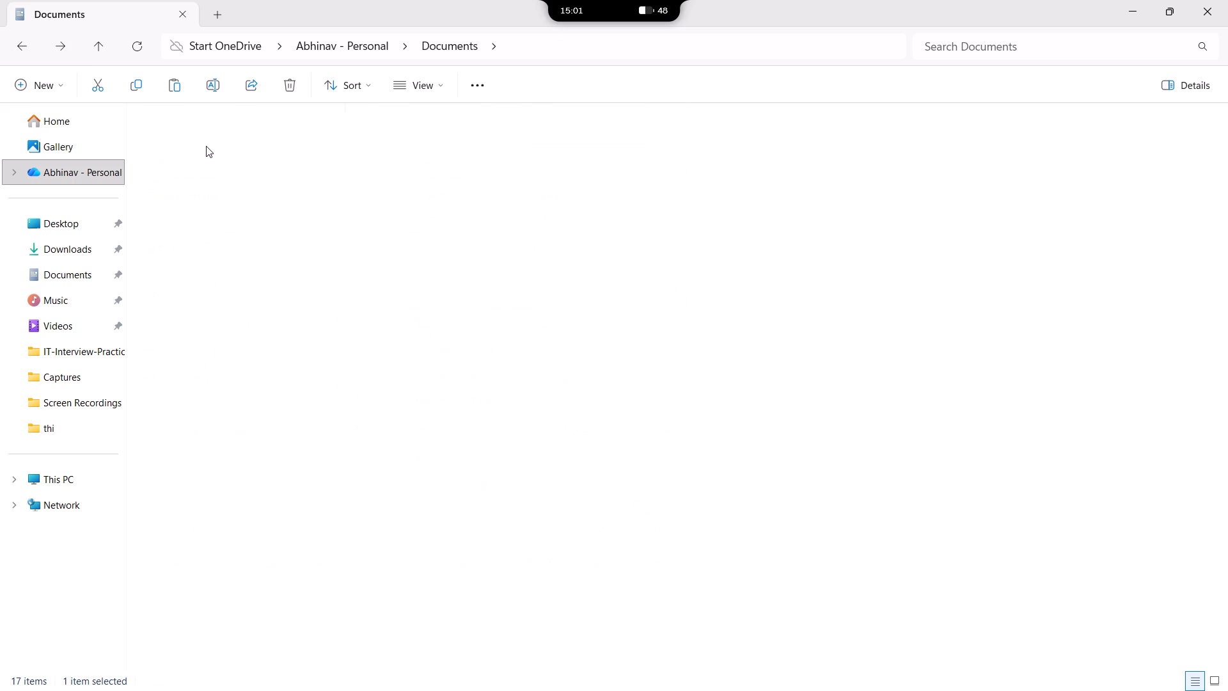
key("BackSpace")
Check the other pinned folders and the OneDrive root's Attachments and Apps folders for the report's original Word file.
left_click(100, 257)
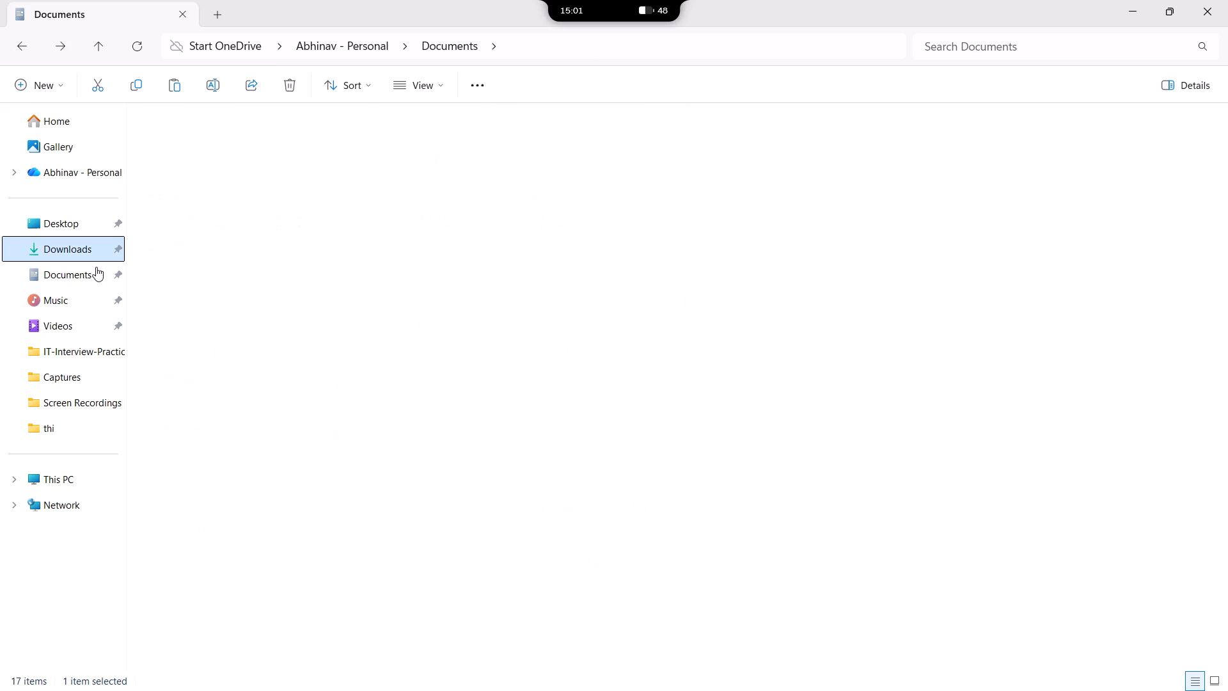
left_click(90, 282)
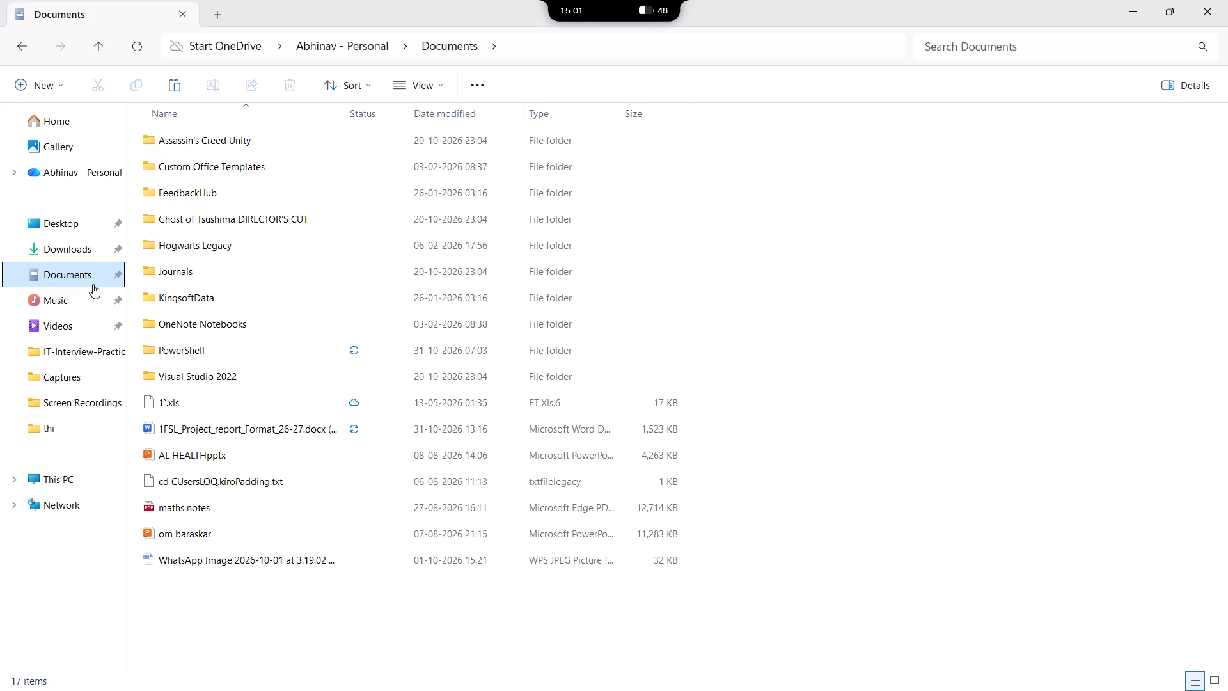
left_click(86, 305)
left_click(79, 323)
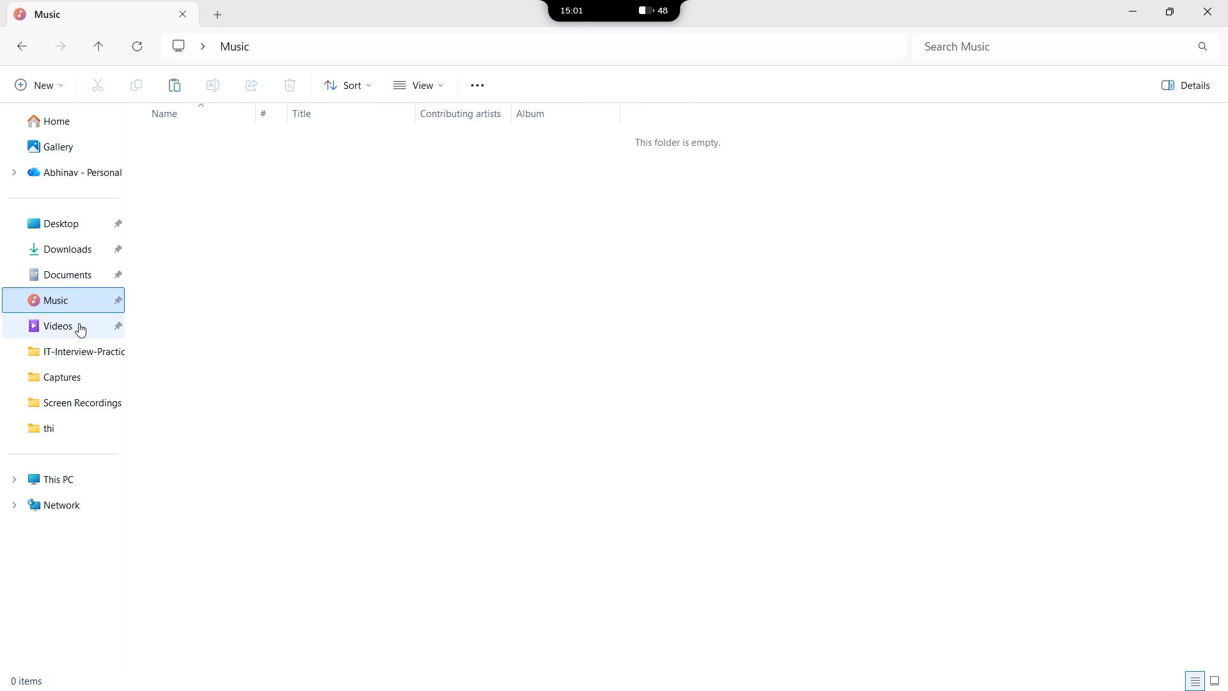
left_click(79, 340)
left_click(81, 374)
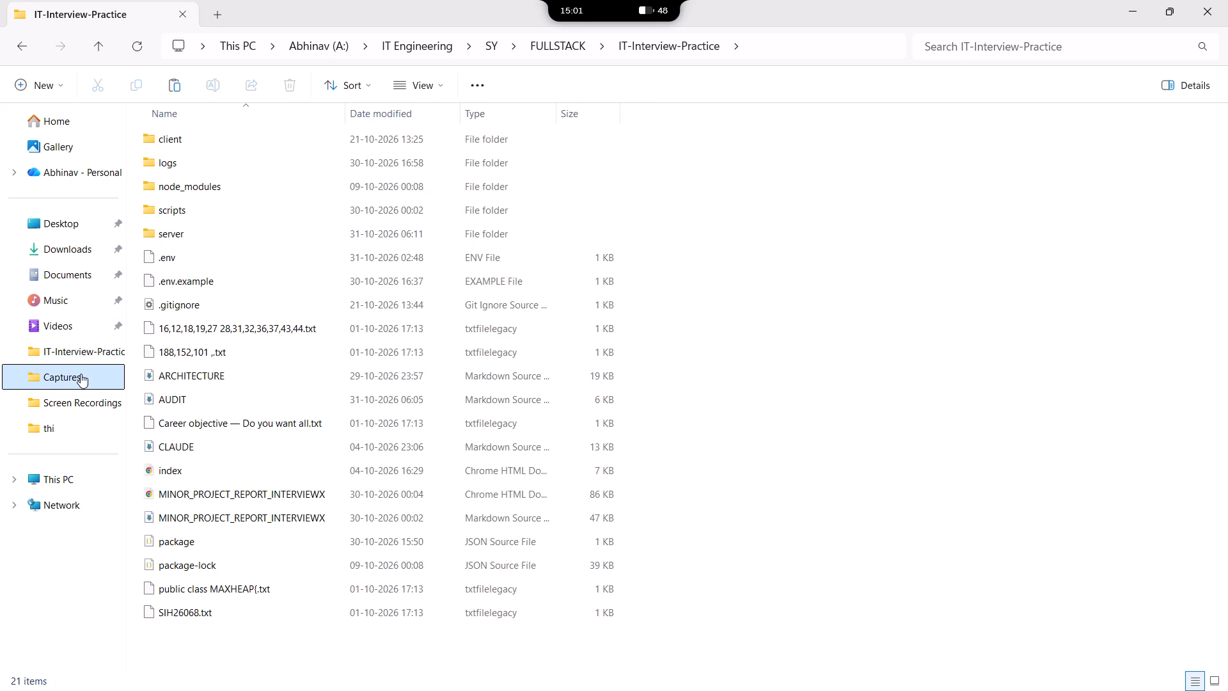
left_click(74, 409)
left_click(72, 425)
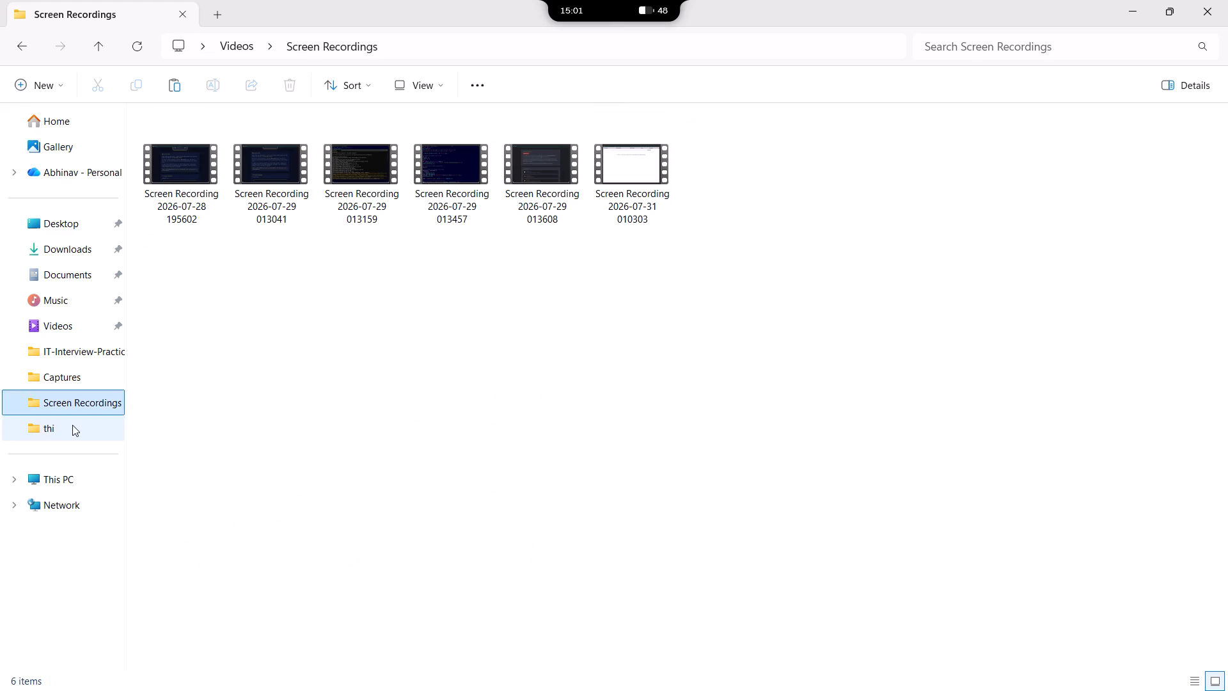
left_click(88, 139)
left_click(85, 123)
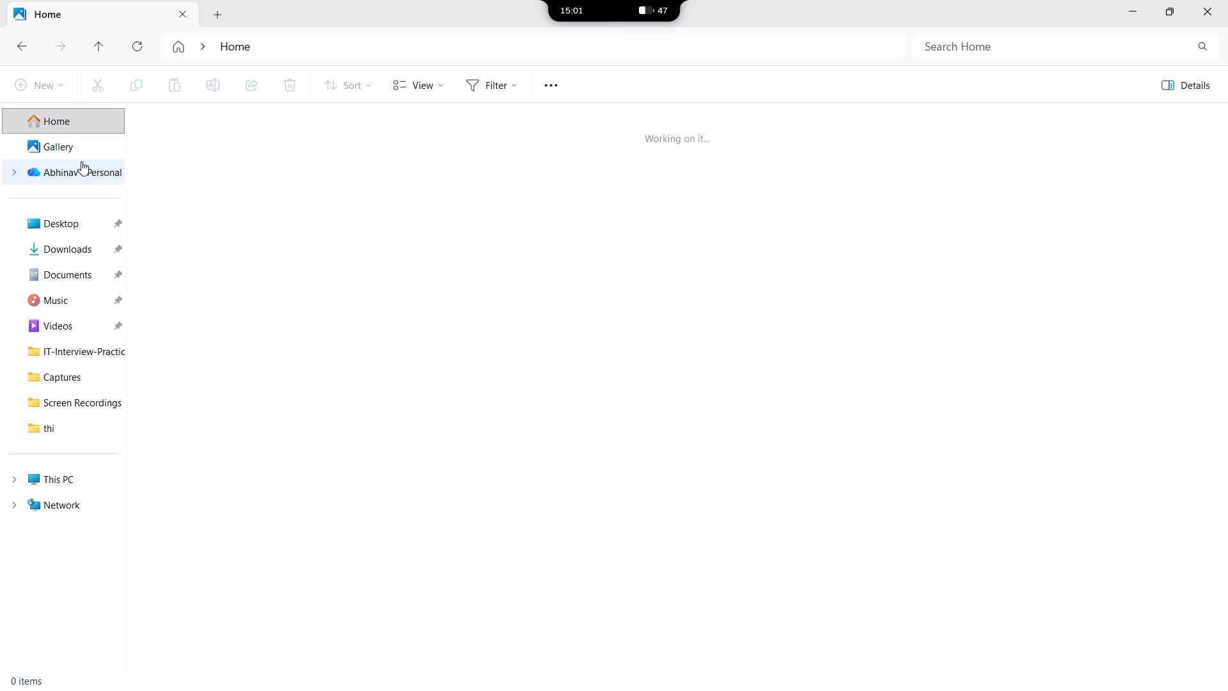
left_click(81, 161)
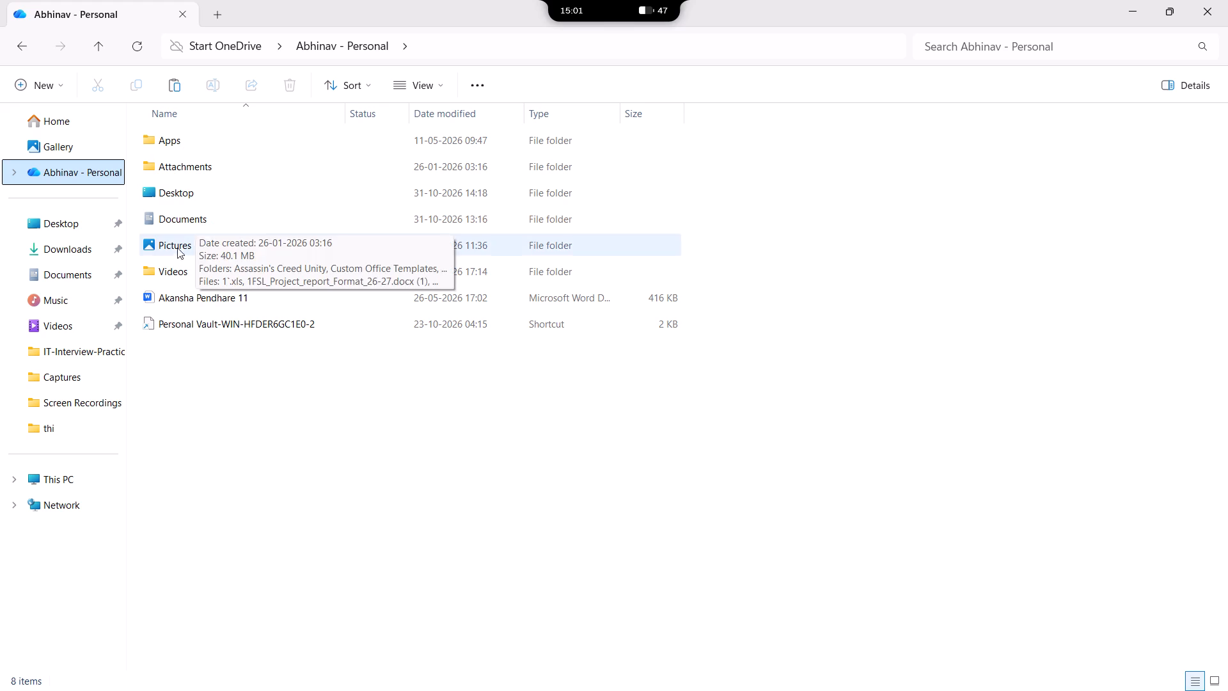
double_click(198, 158)
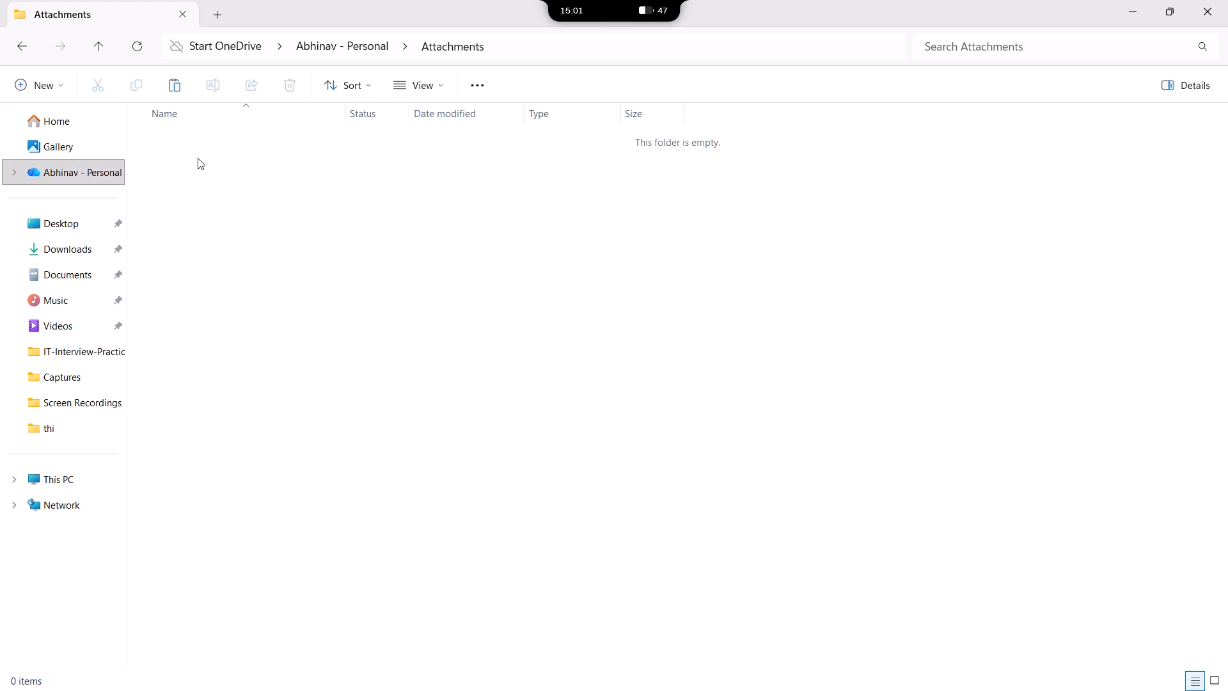
key("BackSpace")
double_click(199, 143)
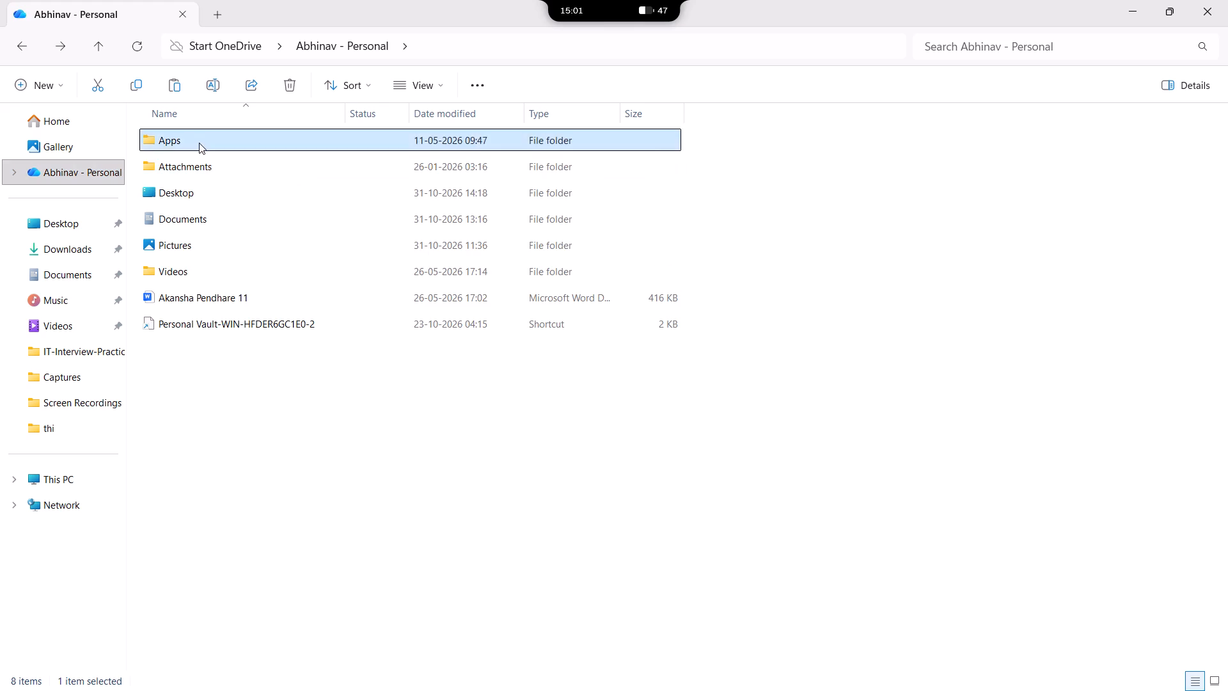
double_click(199, 143)
left_click(199, 143)
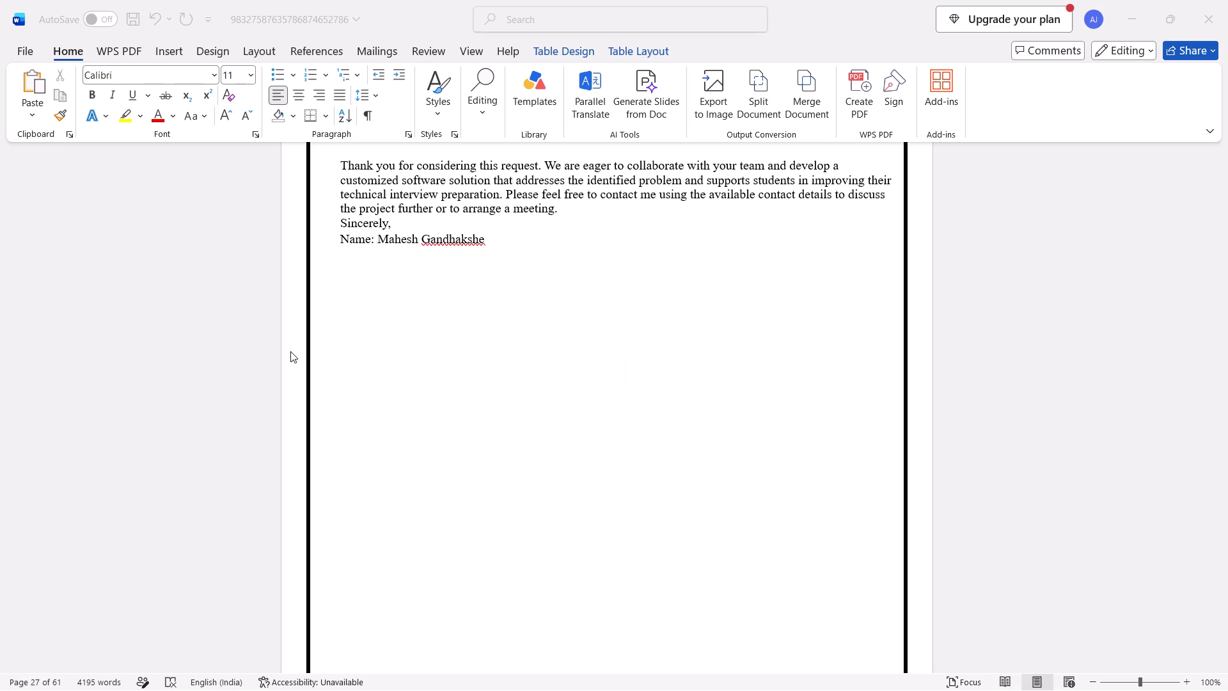
In Word, open the recent Word document 1FSL_Project_report_Format_26-27.docx (1) stored in OneDrive's Documents folder.
left_click(14, 49)
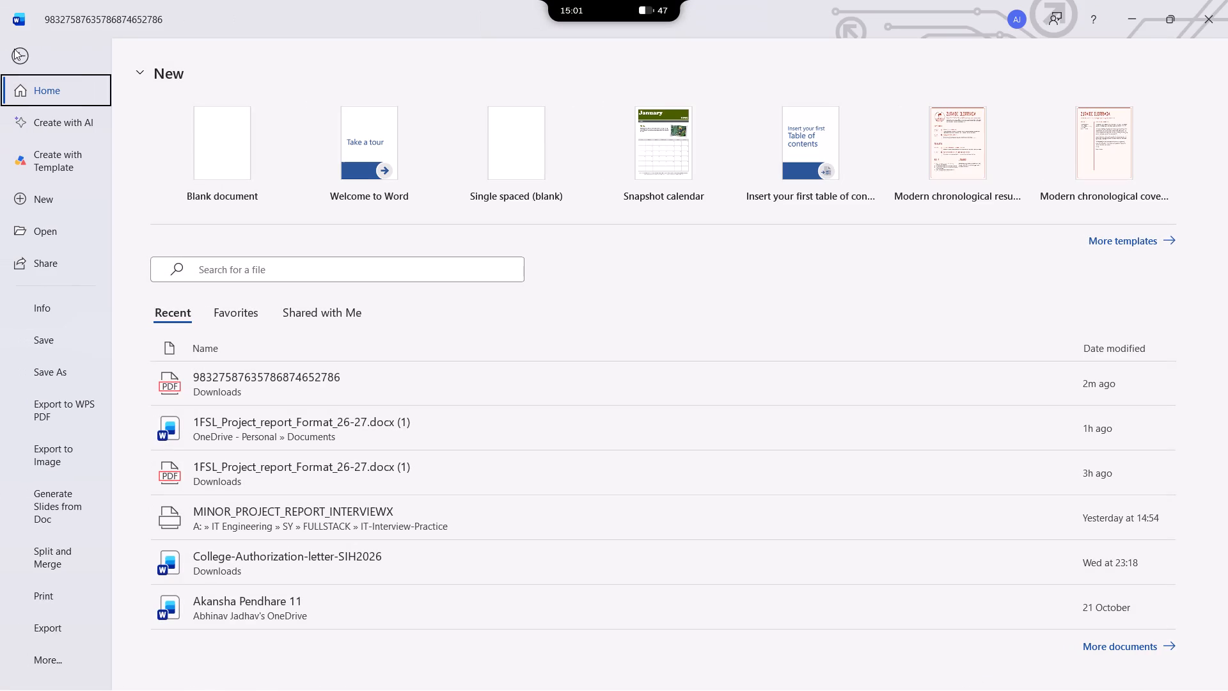
scroll(222, 408, "down", 1)
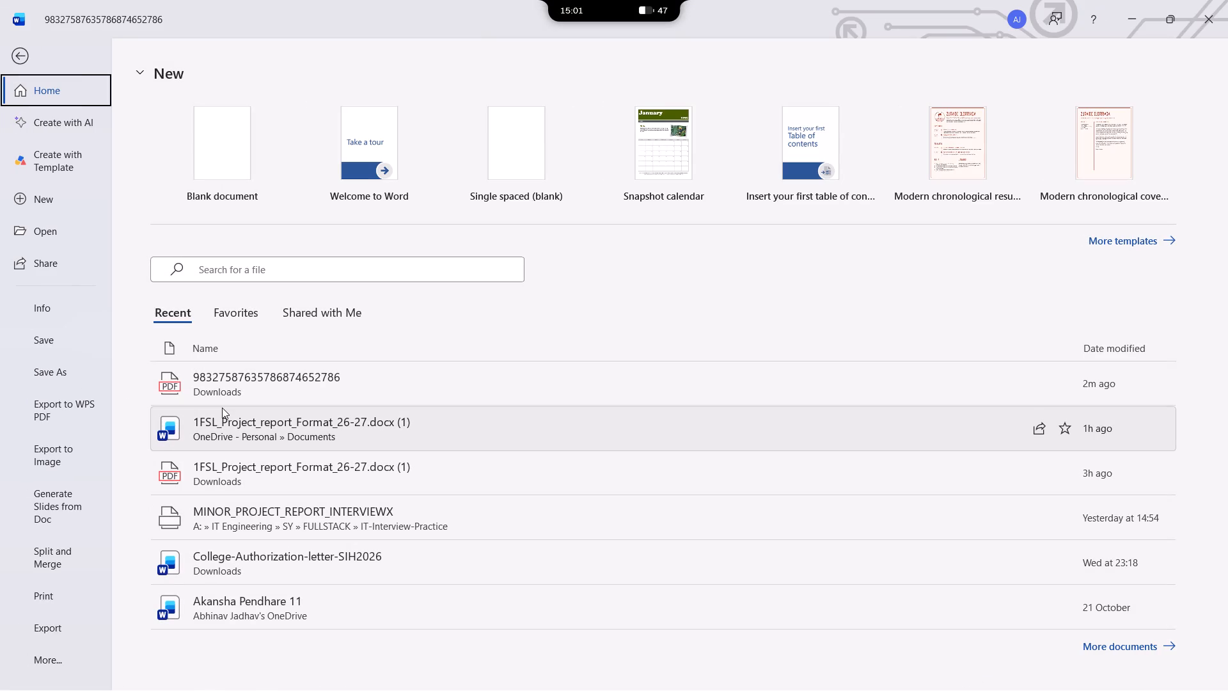
double_click(264, 421)
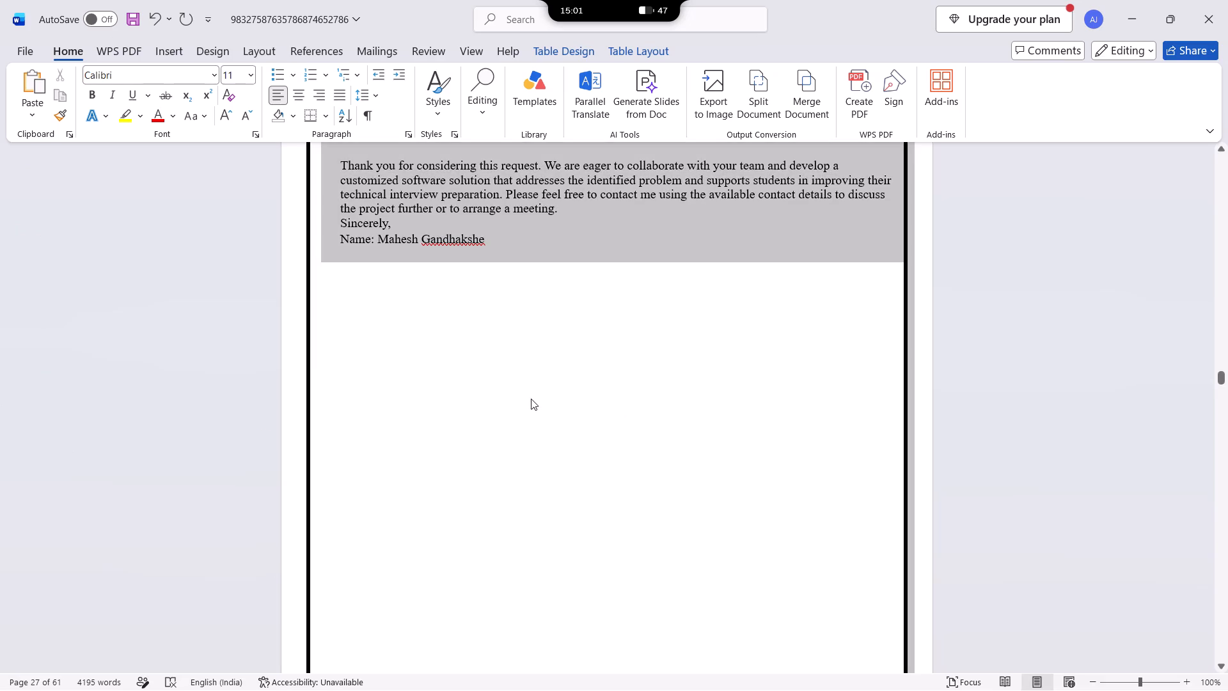
left_click(535, 444)
Look through the opened report, past the technology stack chapter and back, for the client letter's closing on page 13.
scroll(535, 444, "up", 1)
scroll(535, 444, "down", 3)
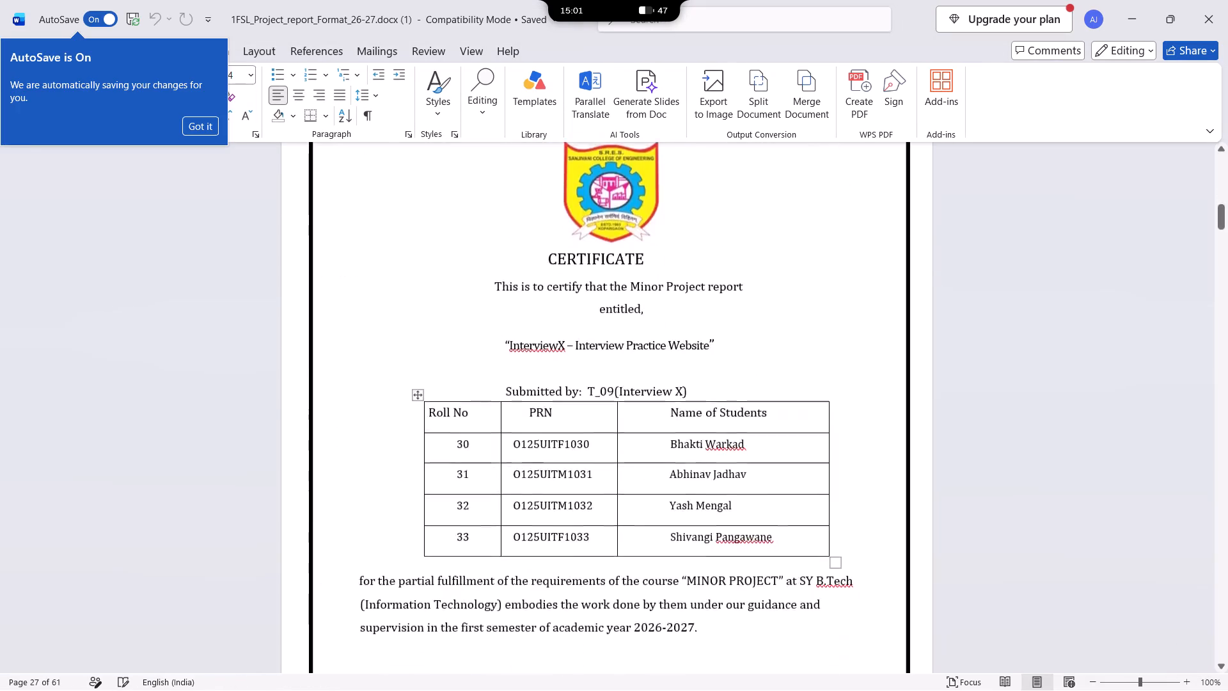
scroll(535, 444, "down", 9)
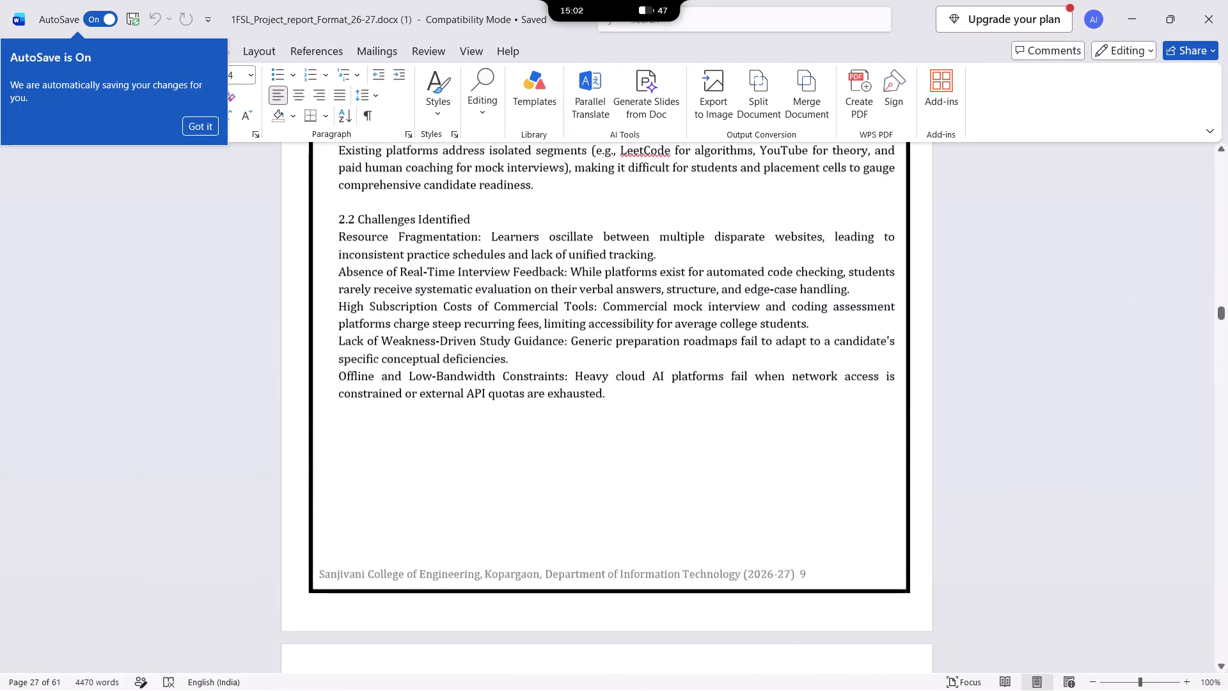
scroll(535, 444, "down", 5)
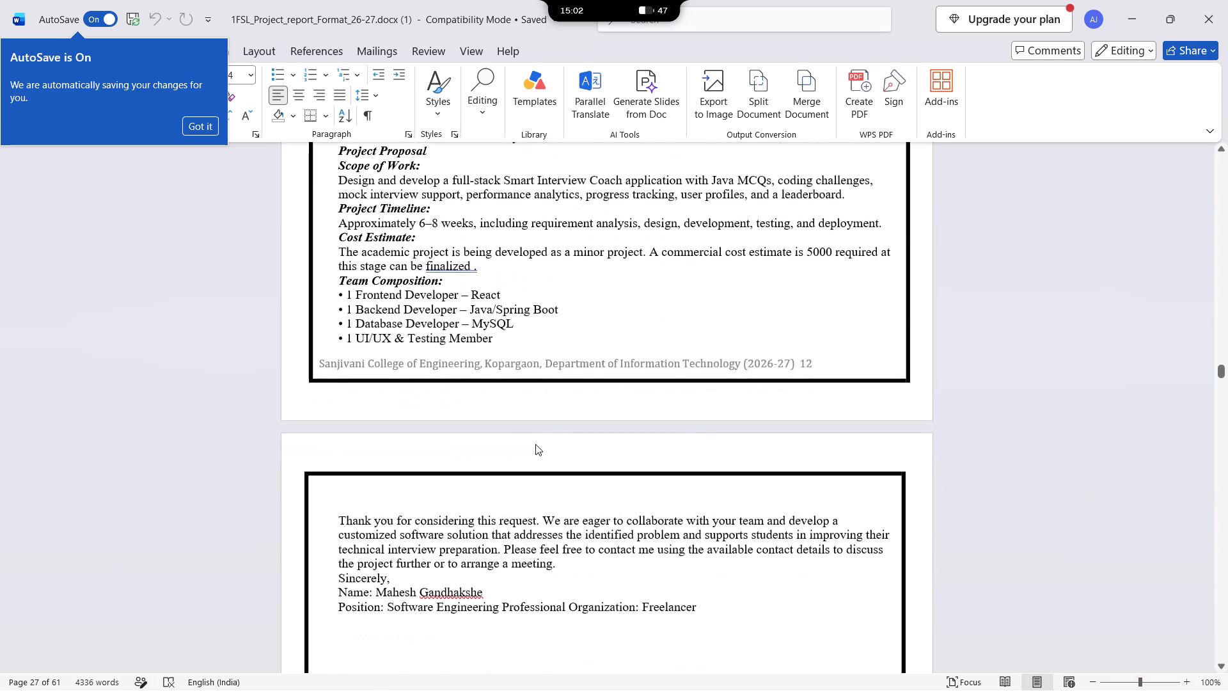
scroll(535, 444, "down", 4)
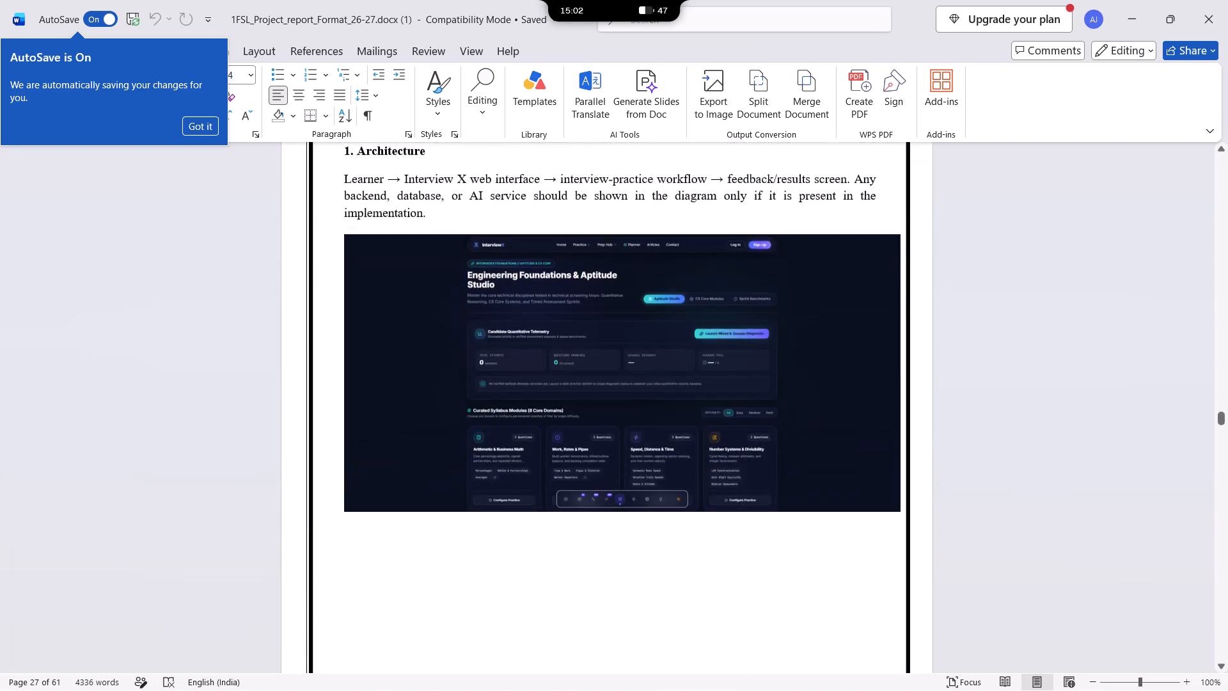
scroll(535, 444, "down", 4)
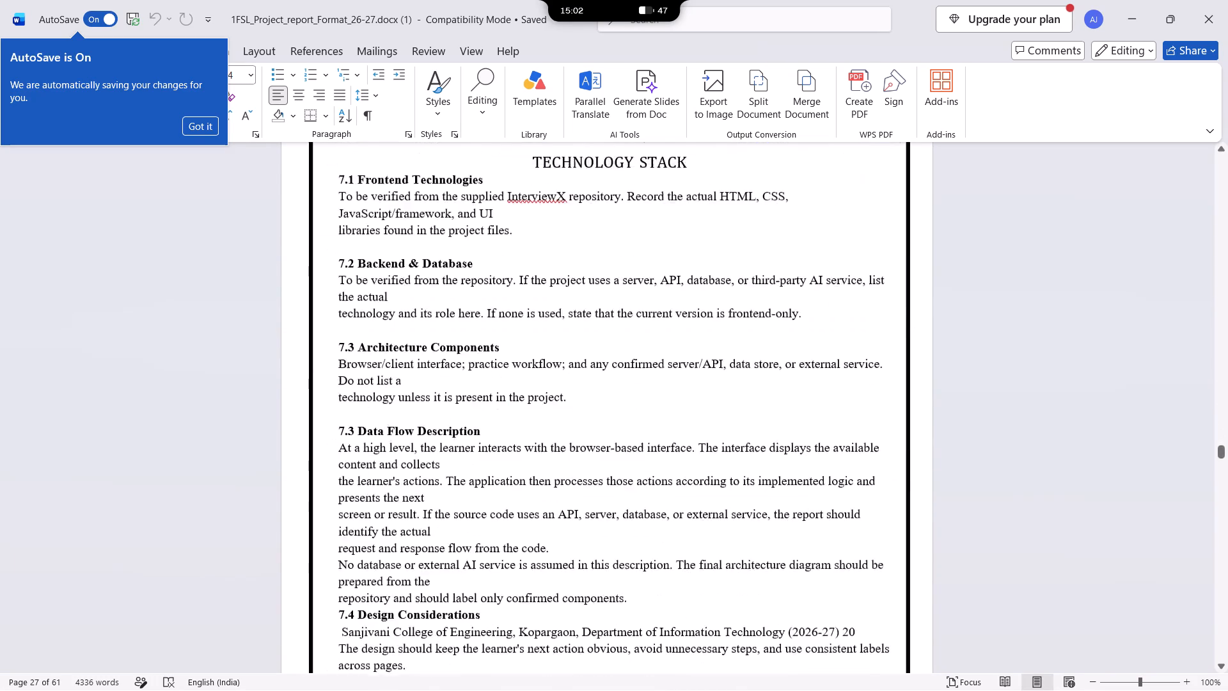
scroll(535, 444, "down", 2)
scroll(535, 444, "up", 1)
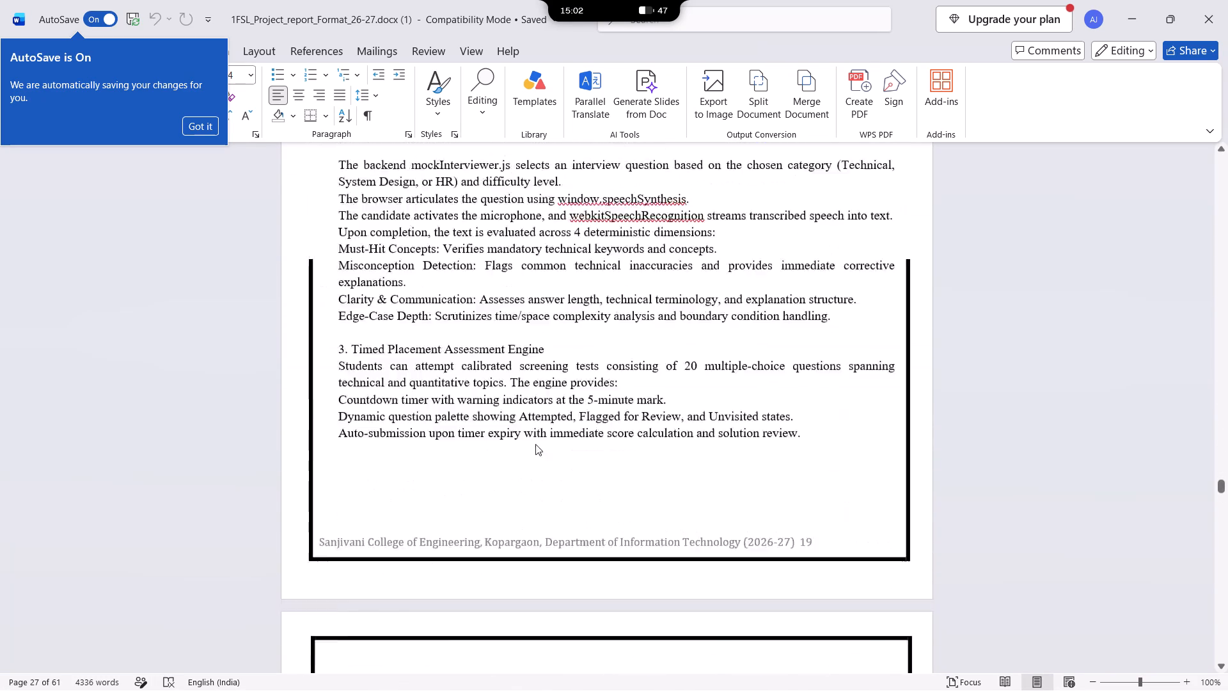
scroll(535, 444, "up", 6)
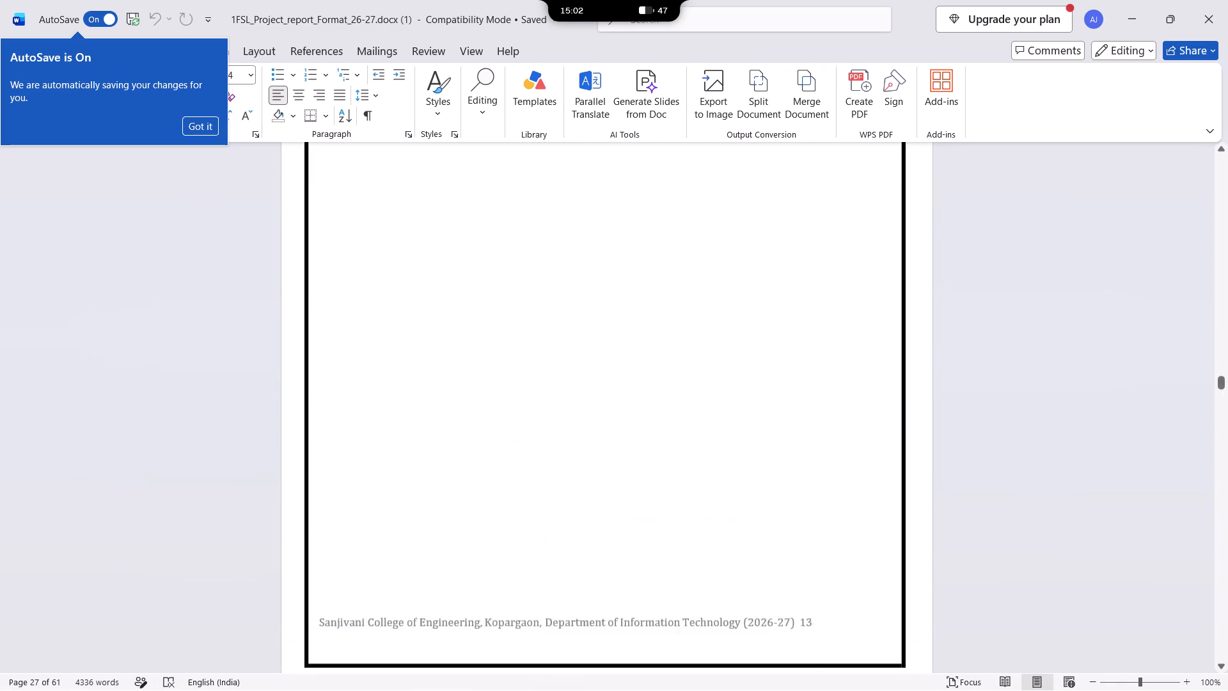
scroll(535, 444, "up", 2)
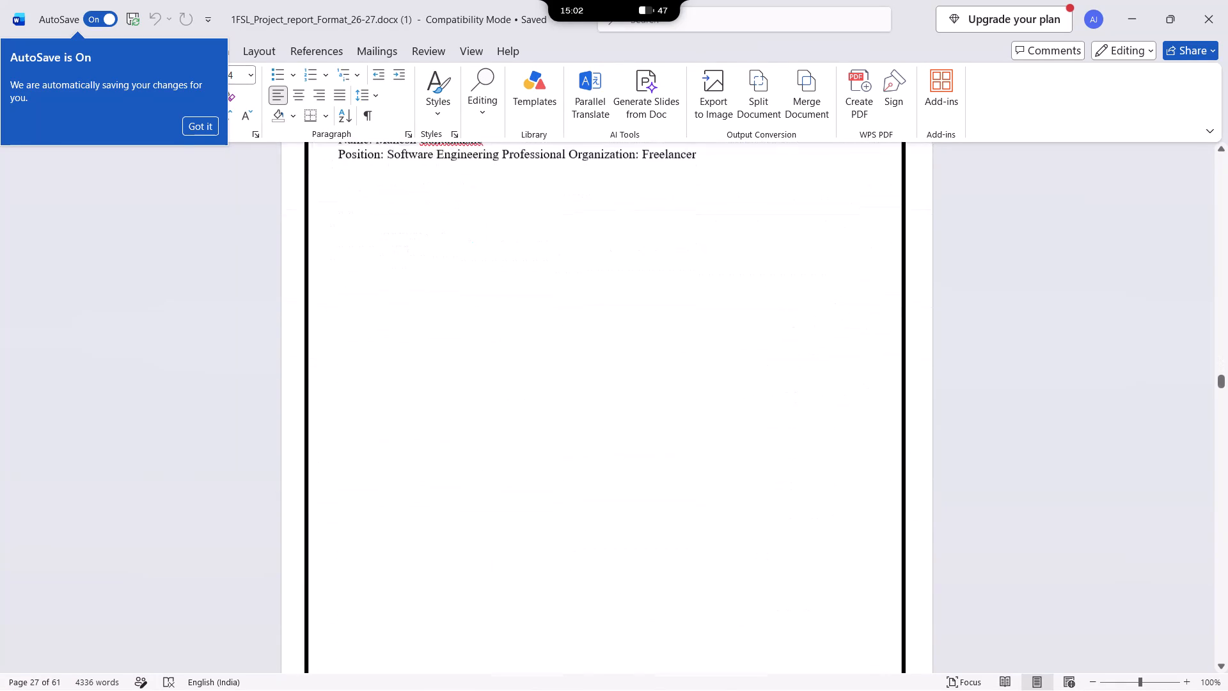
scroll(535, 444, "up", 2)
Insert two blank lines between "Sincerely," and the sender's Name line in the client letter's closing.
left_click(499, 546)
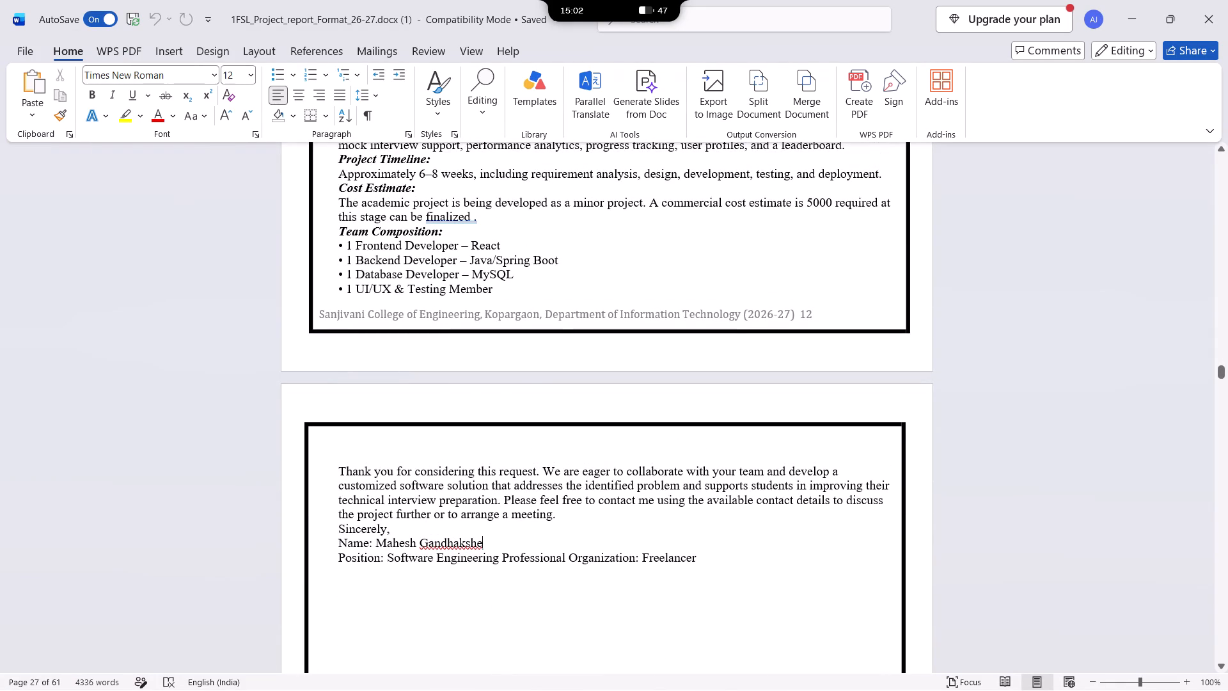
left_click(801, 562)
double_click(801, 562)
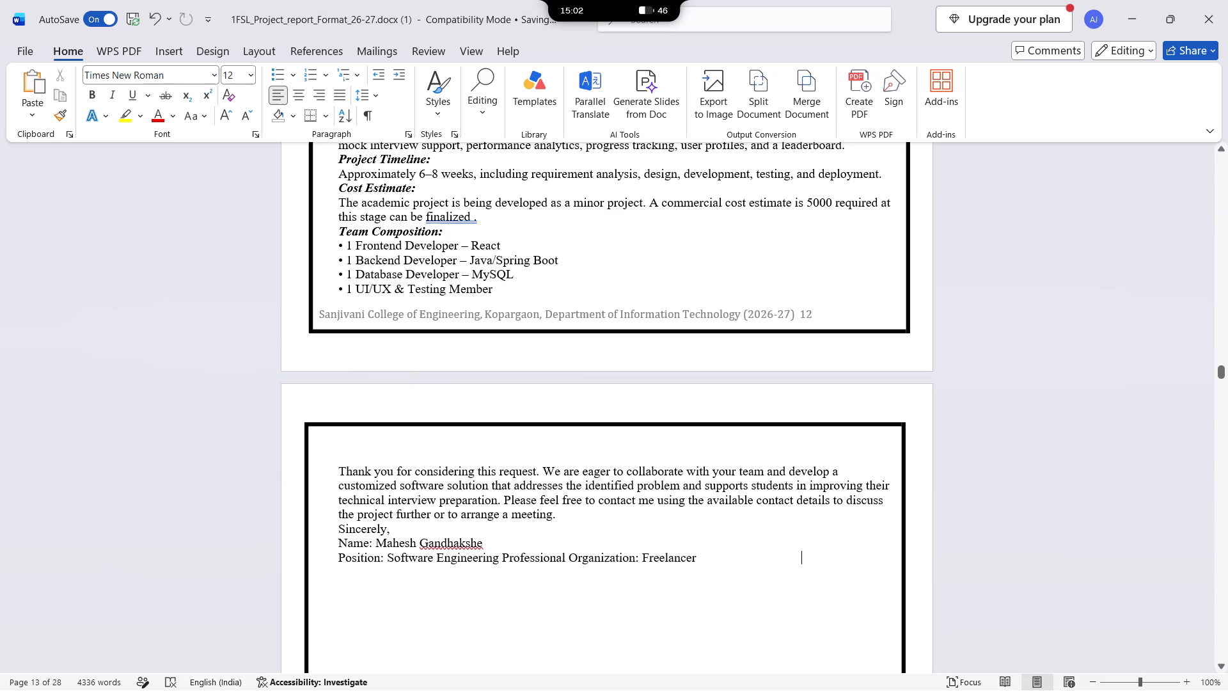
left_click(516, 540)
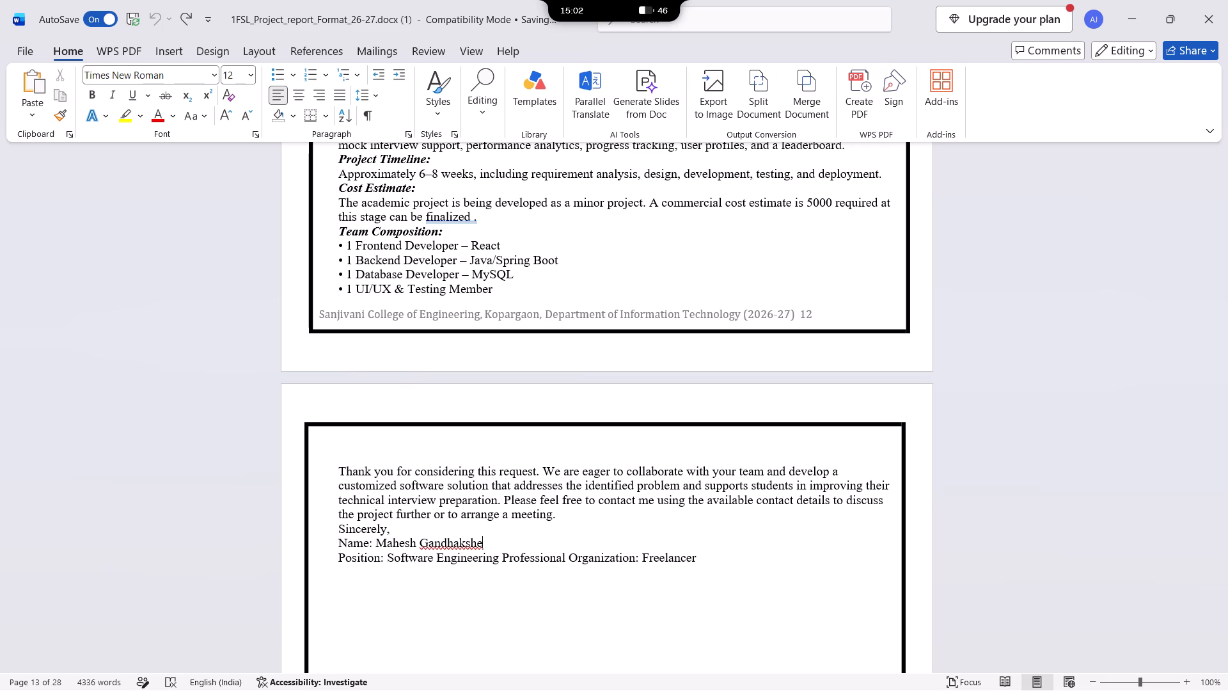
left_click(428, 526)
key("Return")
key("Return")
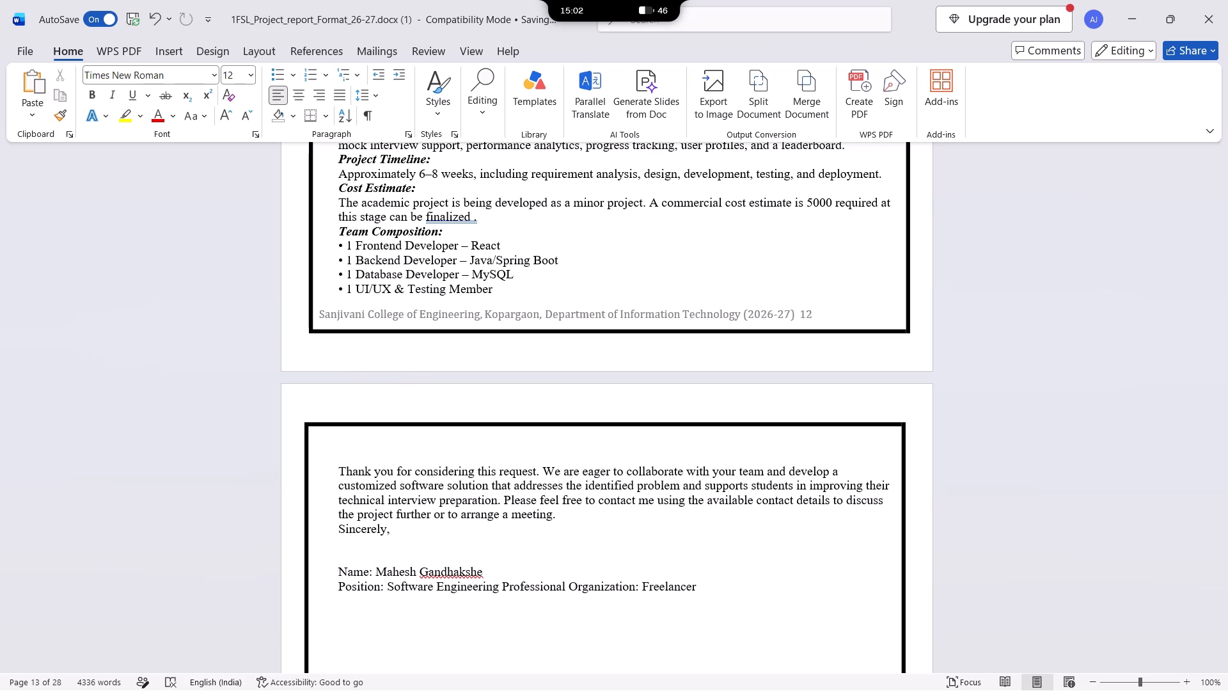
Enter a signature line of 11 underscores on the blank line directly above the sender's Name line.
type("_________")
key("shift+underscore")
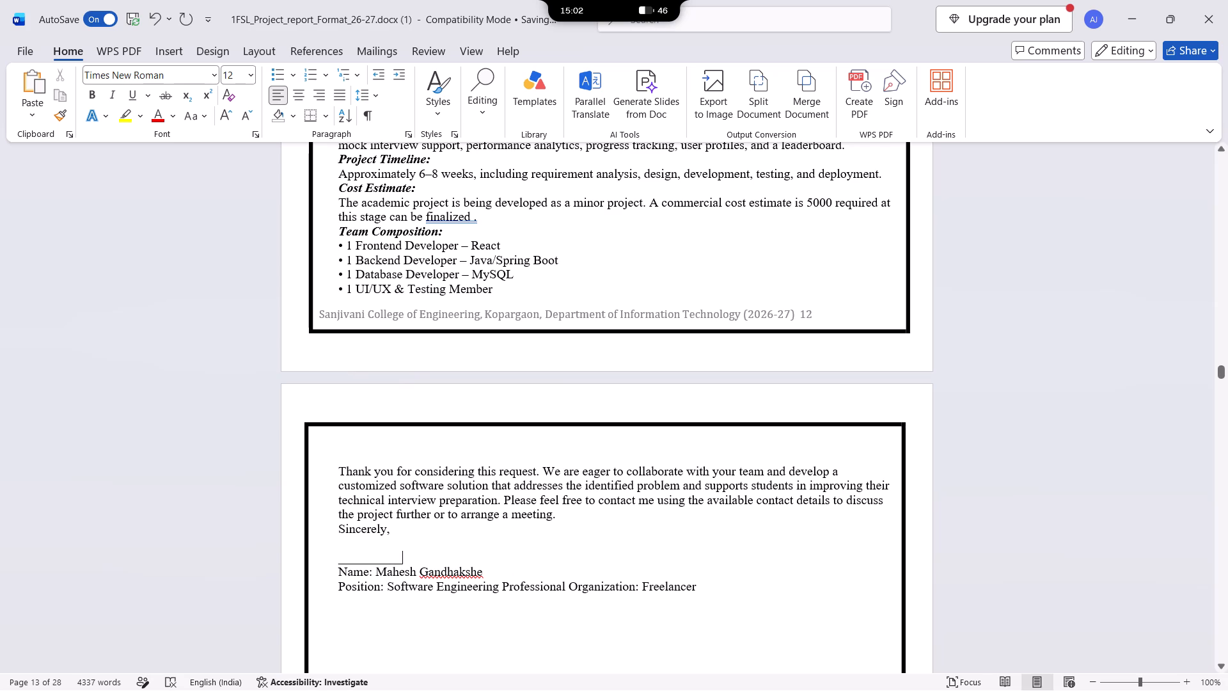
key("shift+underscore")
Paste the handwritten signature image above the sender's Name line and shrink it proportionally to about 1.34 cm high by 2.39 cm wide.
key("ctrl+v")
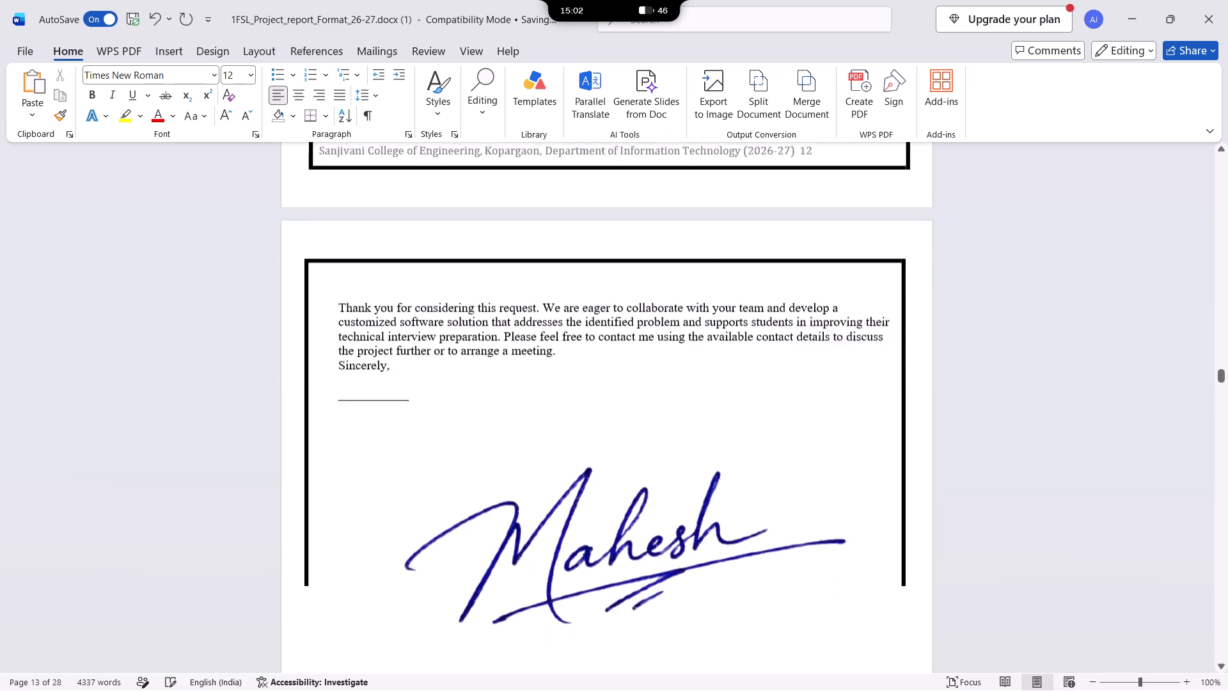
left_click(508, 506)
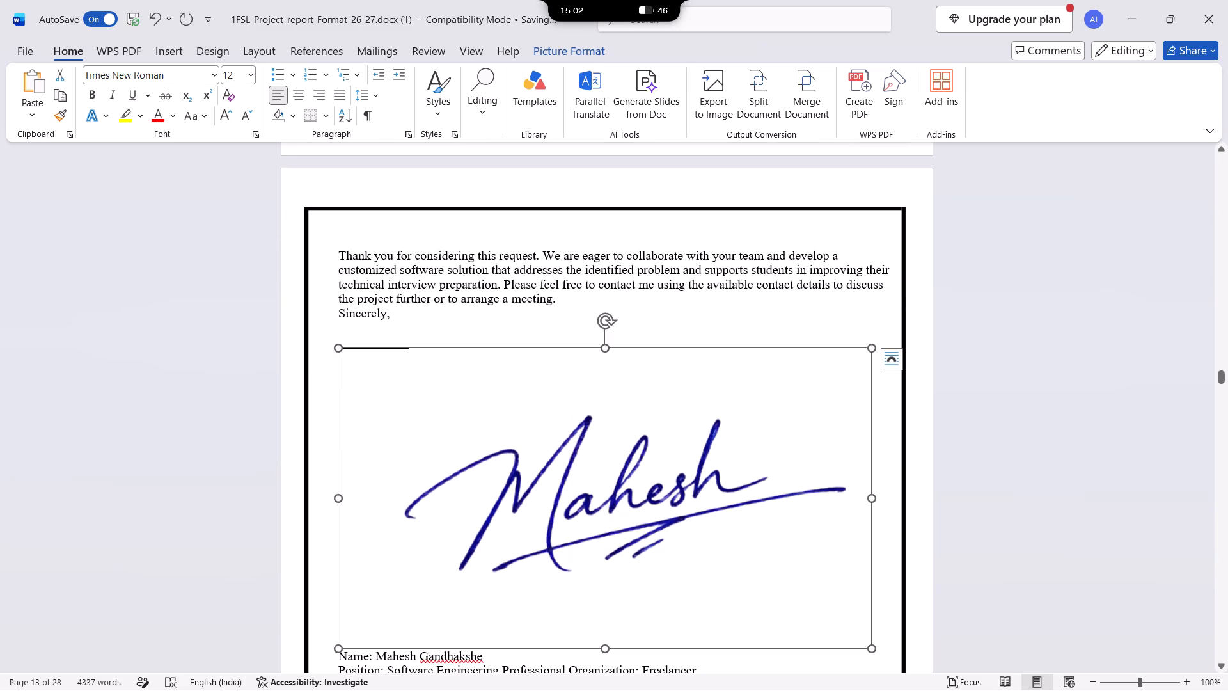
left_click_drag(336, 344, 699, 527)
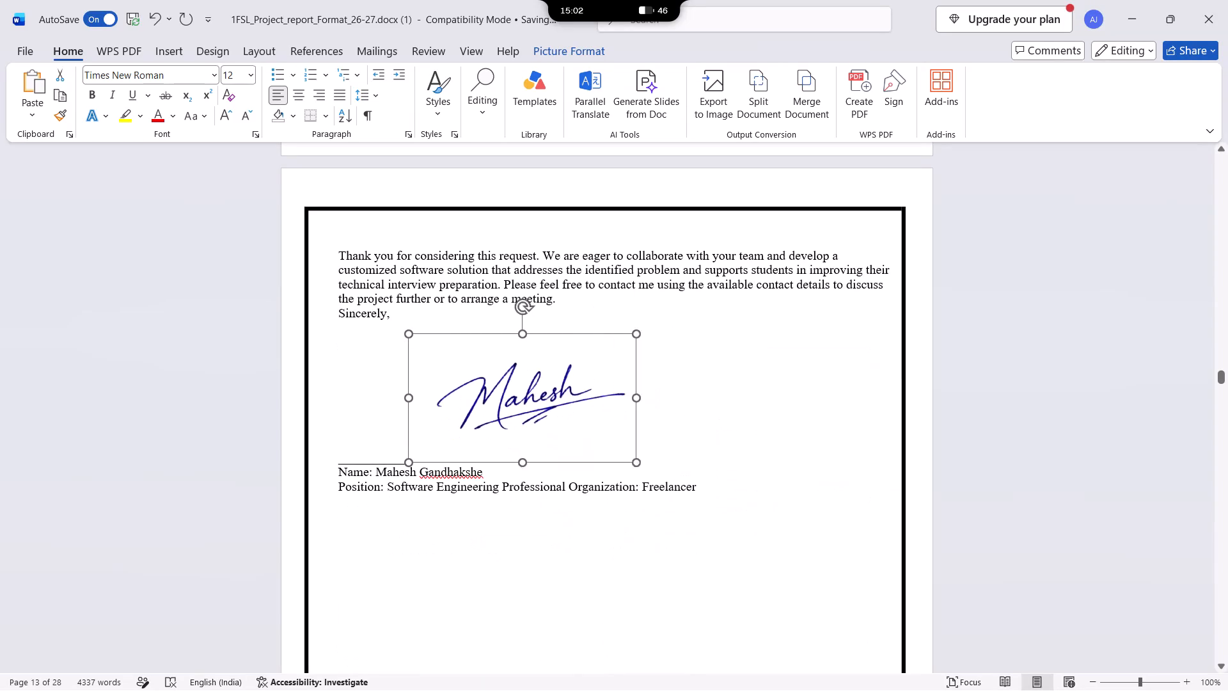
left_click_drag(699, 527, 811, 589)
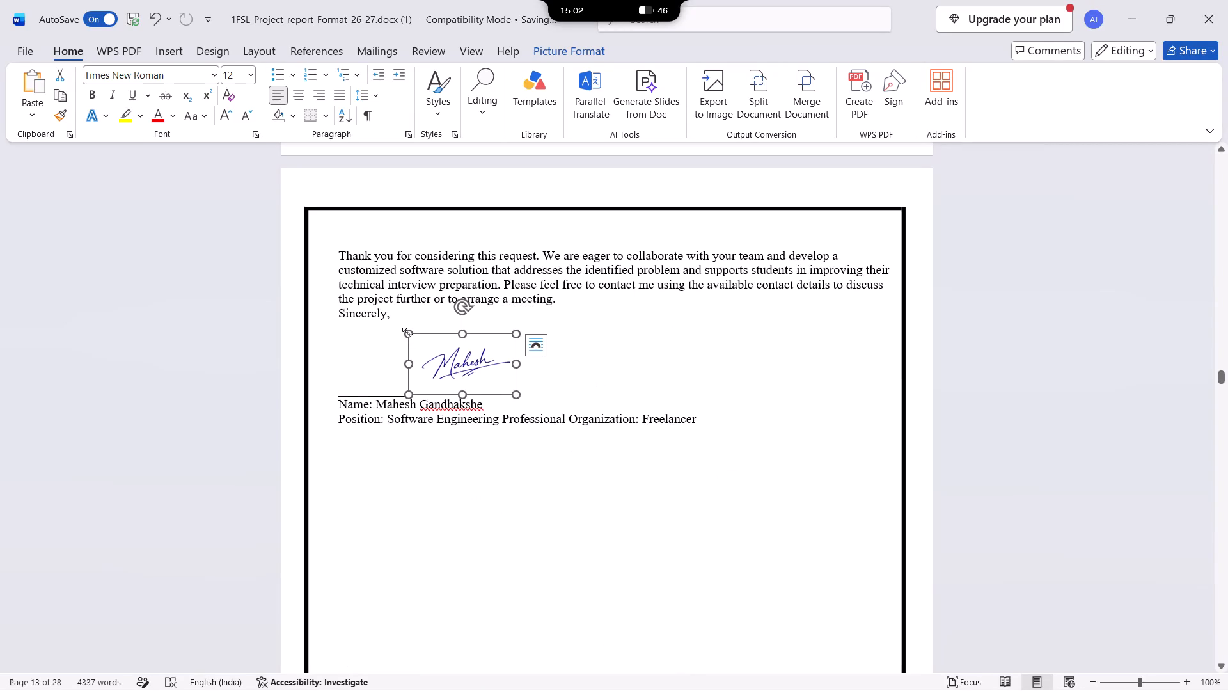
left_click_drag(407, 333, 443, 360)
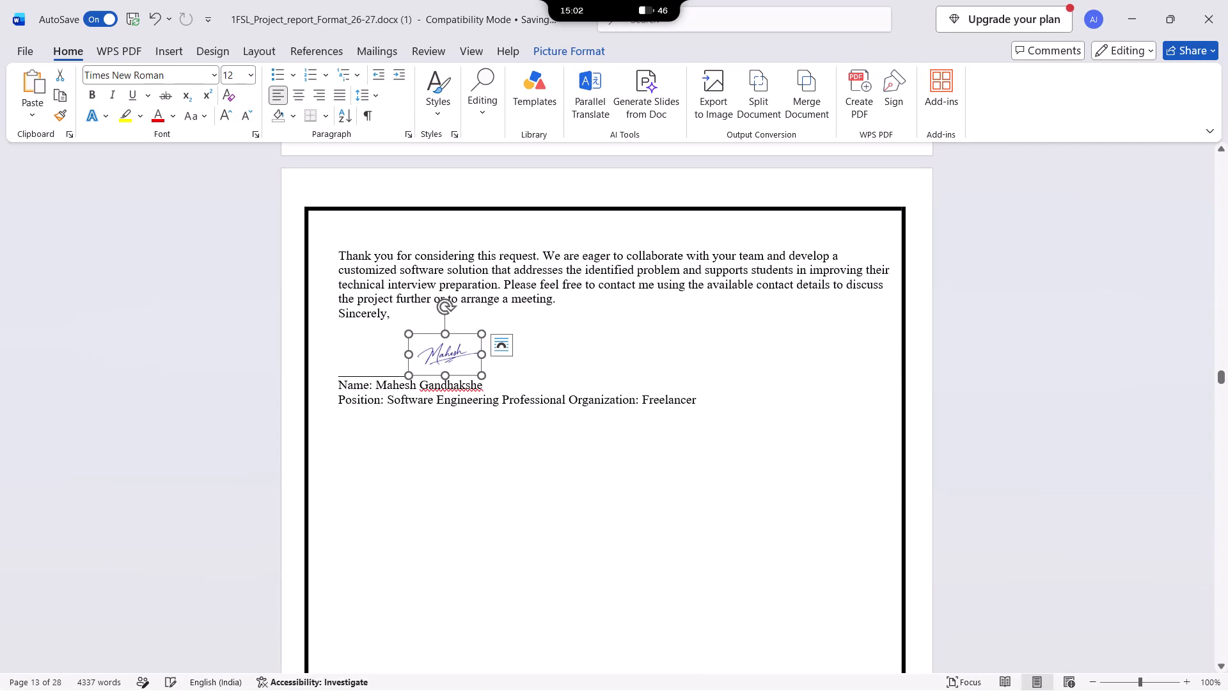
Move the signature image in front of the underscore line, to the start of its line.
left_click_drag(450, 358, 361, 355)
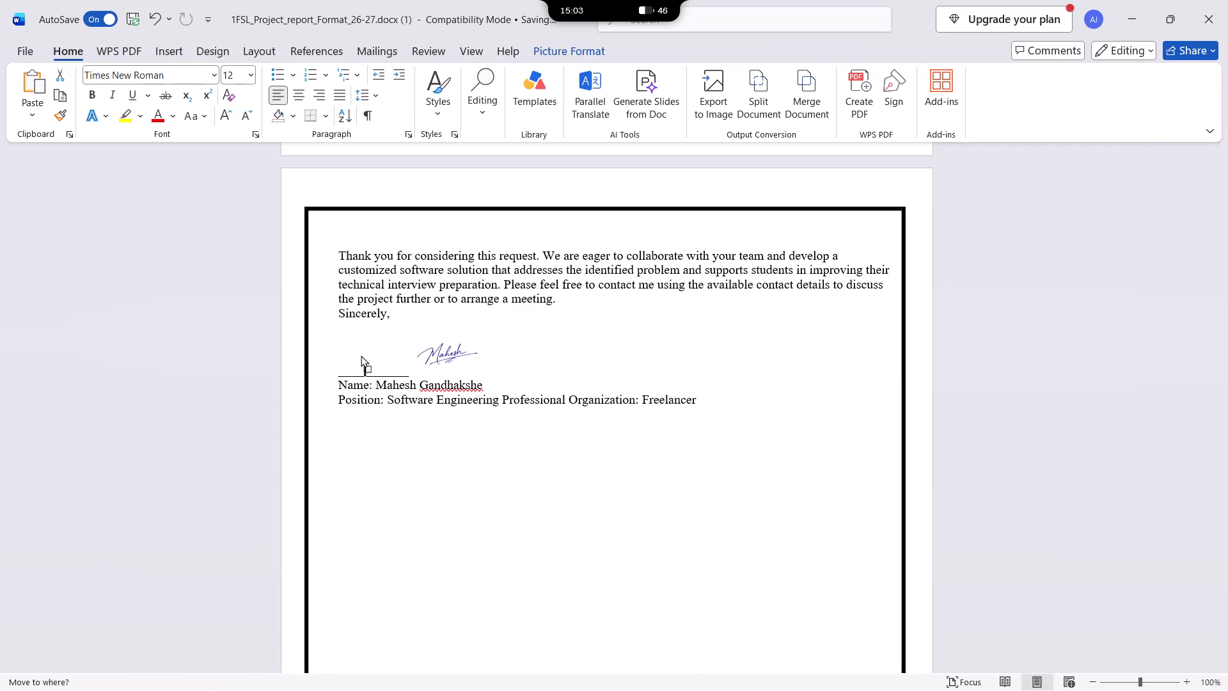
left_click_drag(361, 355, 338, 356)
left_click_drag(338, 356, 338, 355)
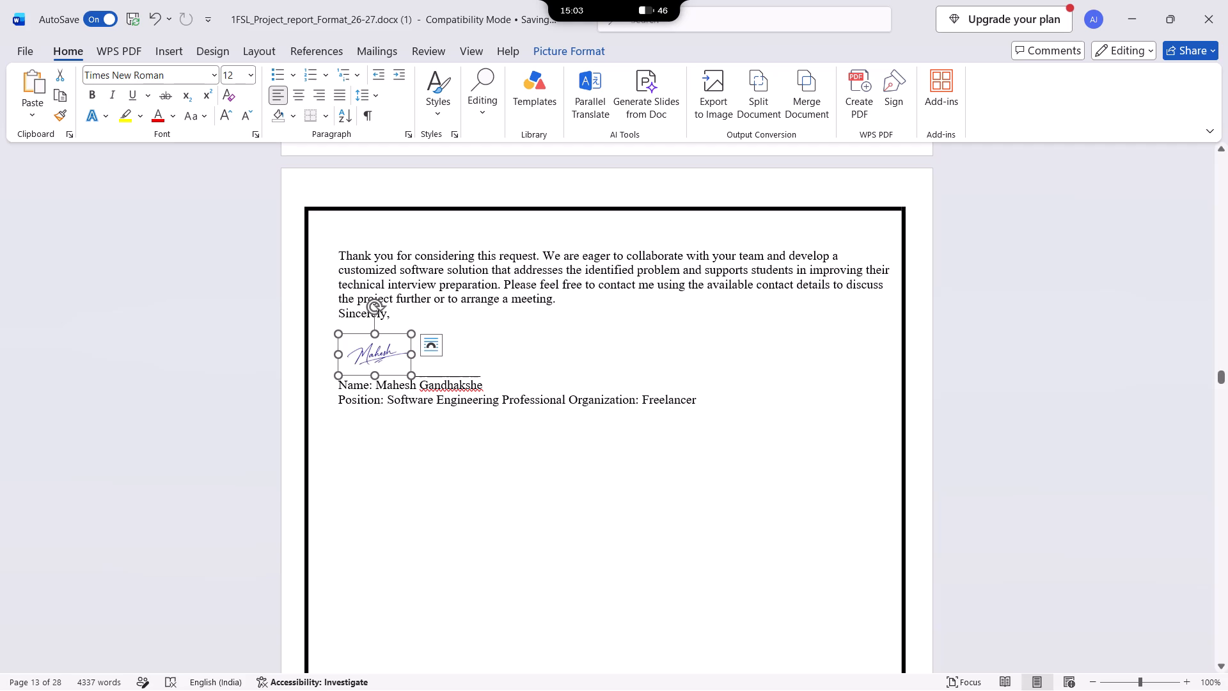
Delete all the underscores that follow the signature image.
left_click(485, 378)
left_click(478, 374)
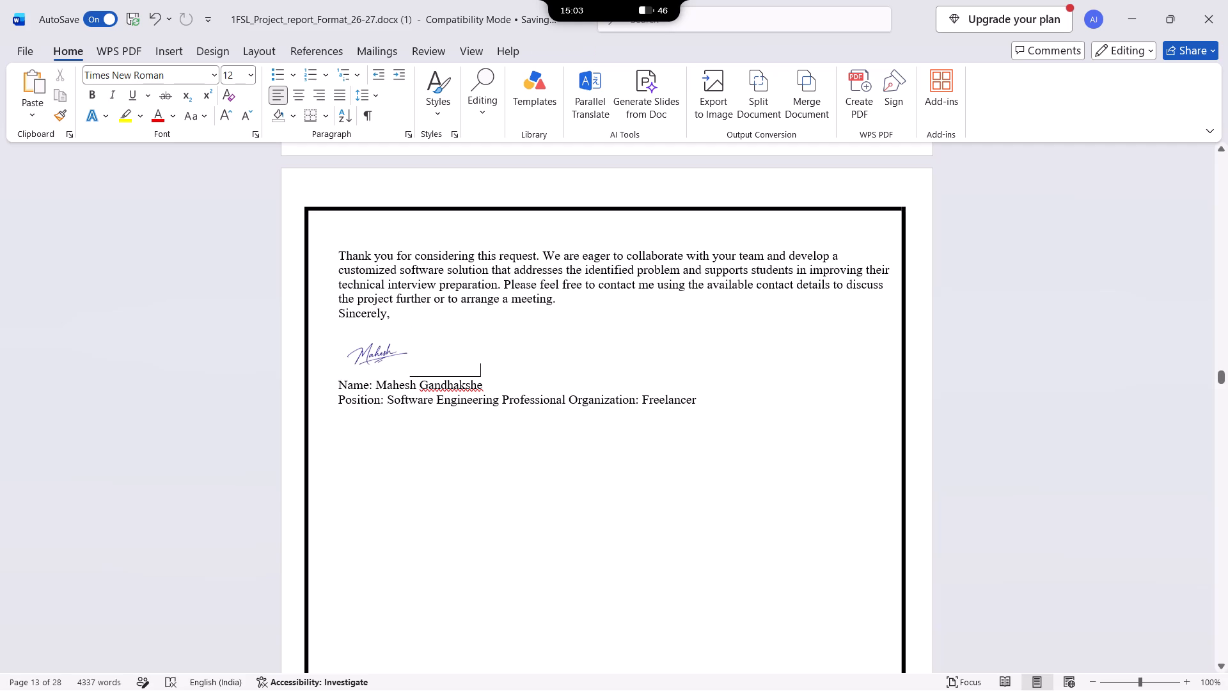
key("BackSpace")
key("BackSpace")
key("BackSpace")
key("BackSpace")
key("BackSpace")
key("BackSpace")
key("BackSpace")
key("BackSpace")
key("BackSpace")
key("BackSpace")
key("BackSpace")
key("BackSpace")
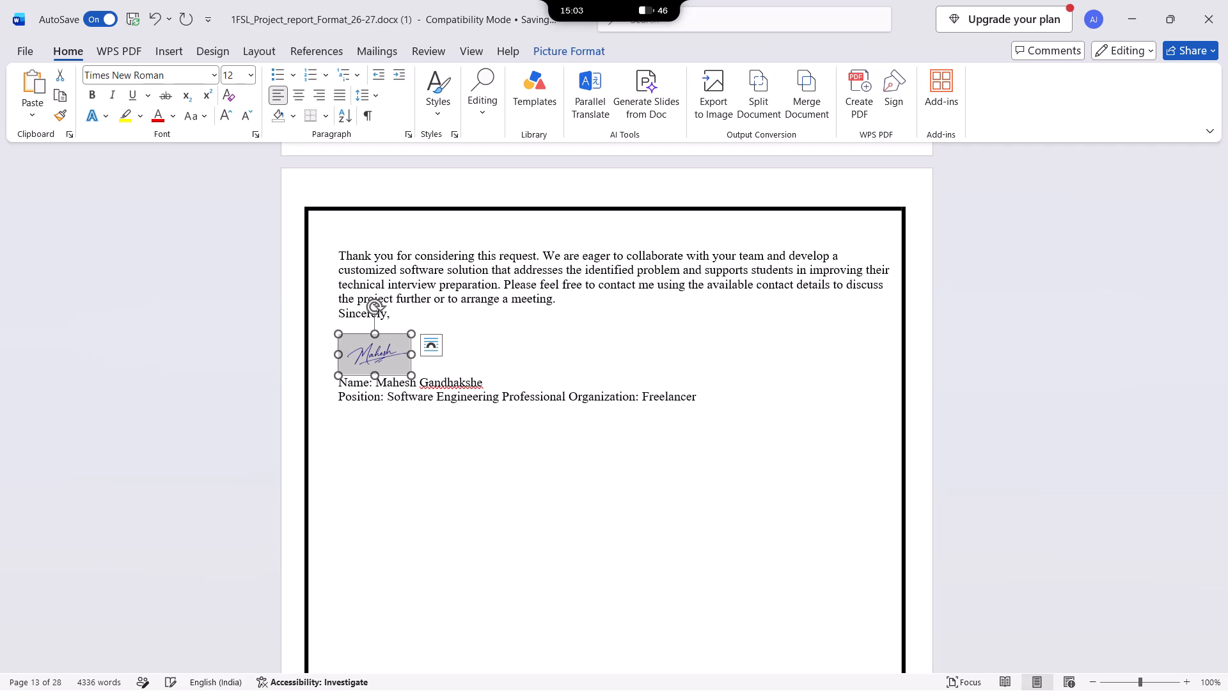
Move the signature image up to the blank line directly below "Sincerely,".
left_click(379, 349)
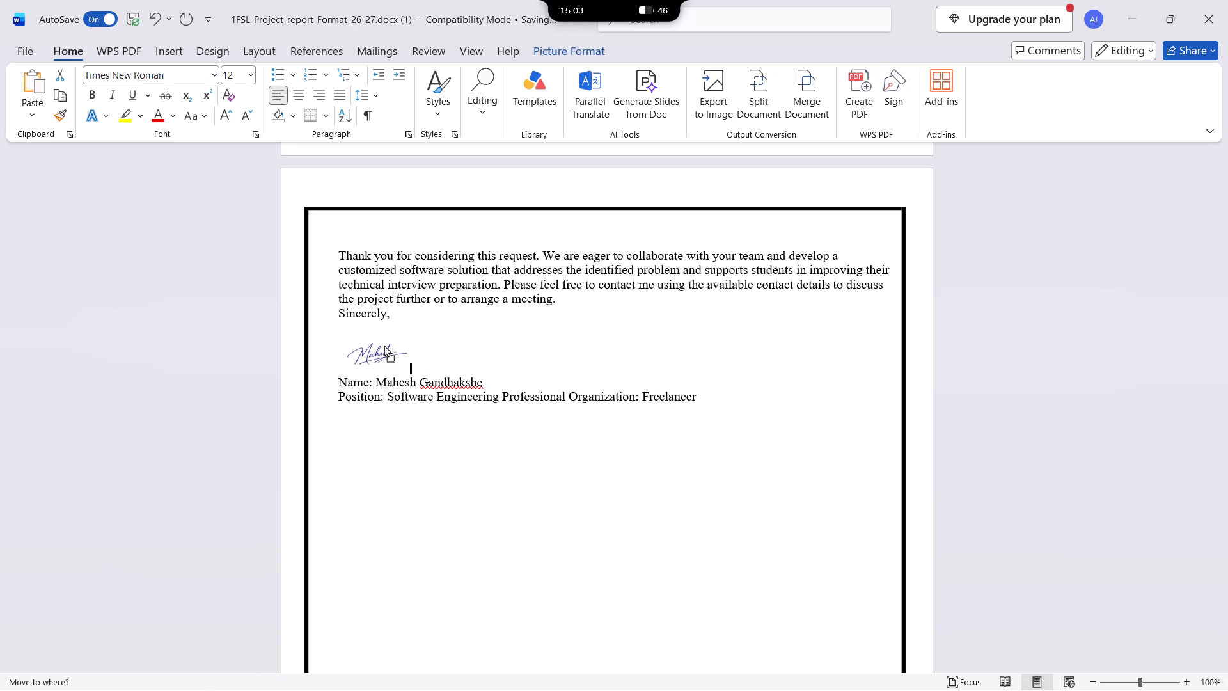
left_click(374, 358)
left_click_drag(374, 358, 379, 333)
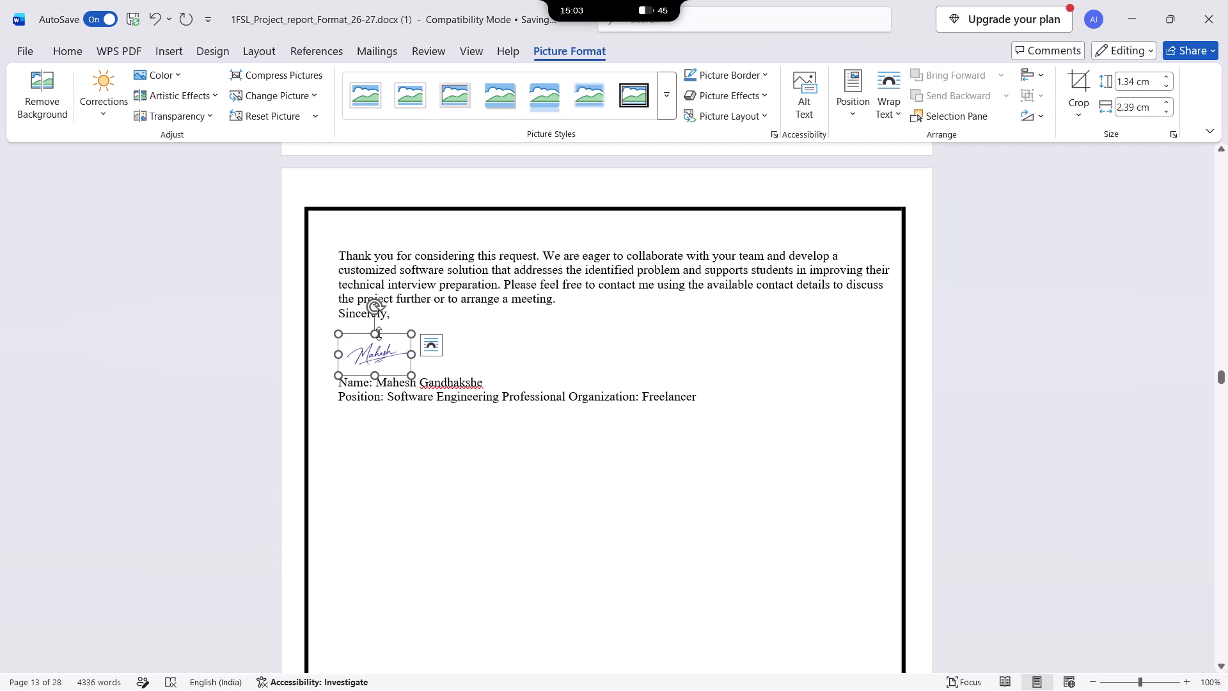
left_click_drag(379, 333, 378, 337)
left_click(200, 364)
left_click(374, 363)
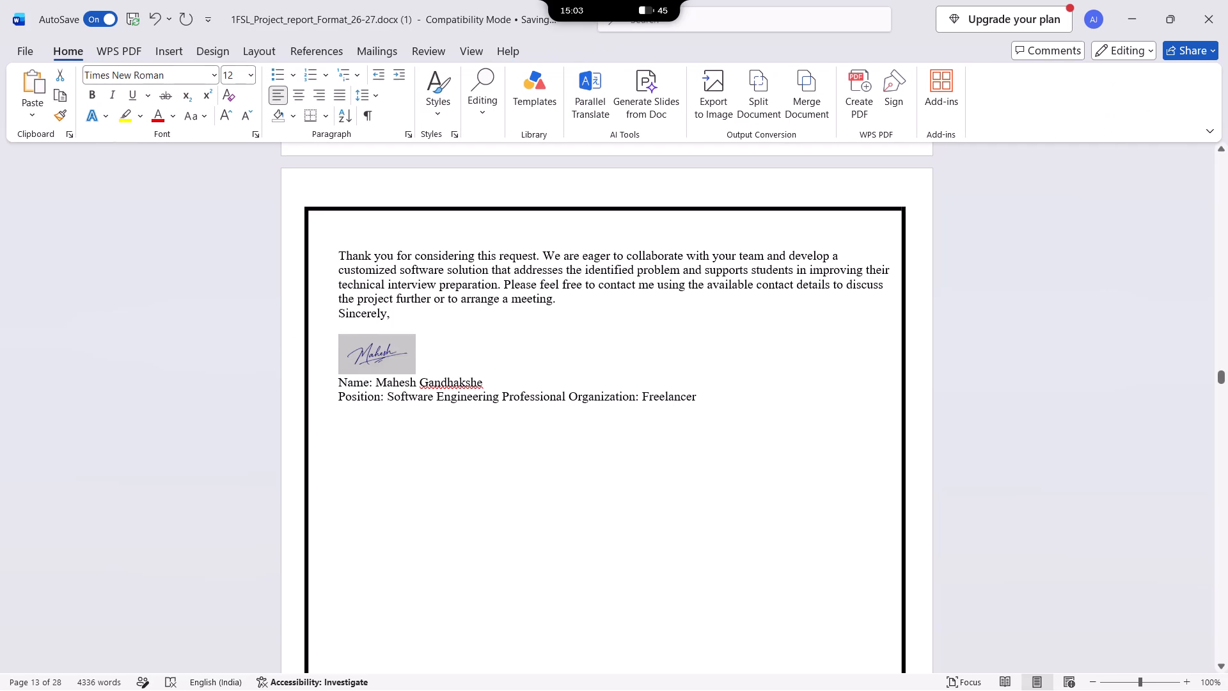
left_click_drag(374, 363, 385, 334)
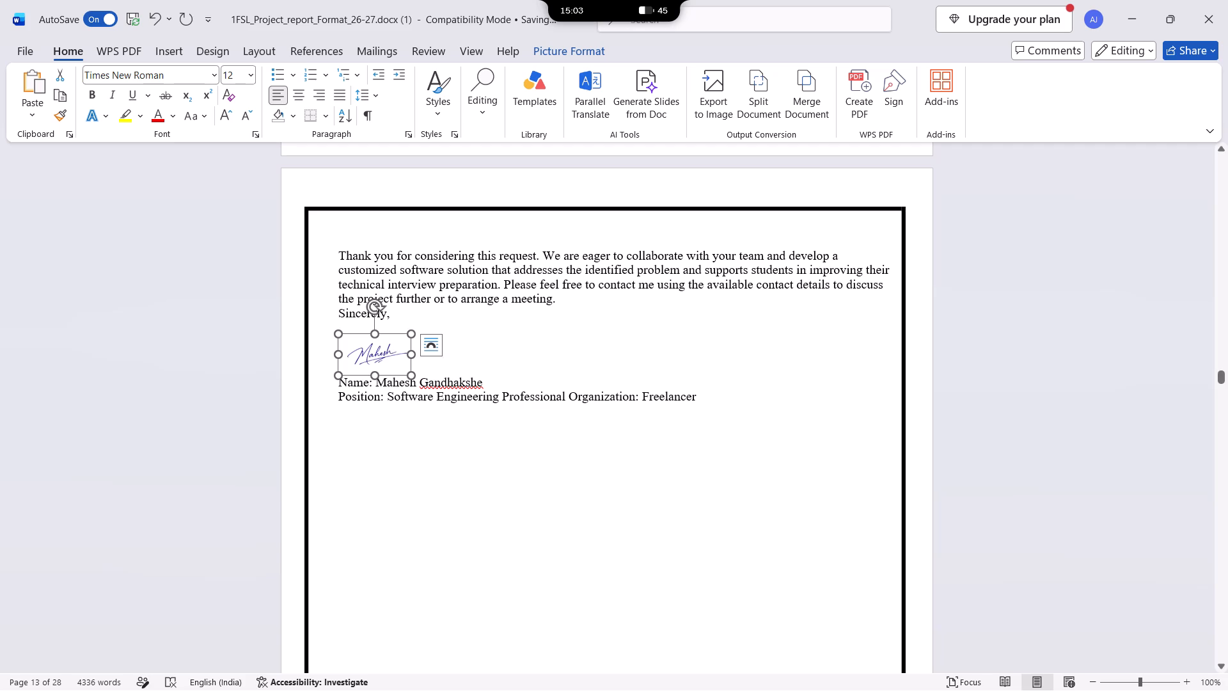
left_click_drag(386, 347, 382, 331)
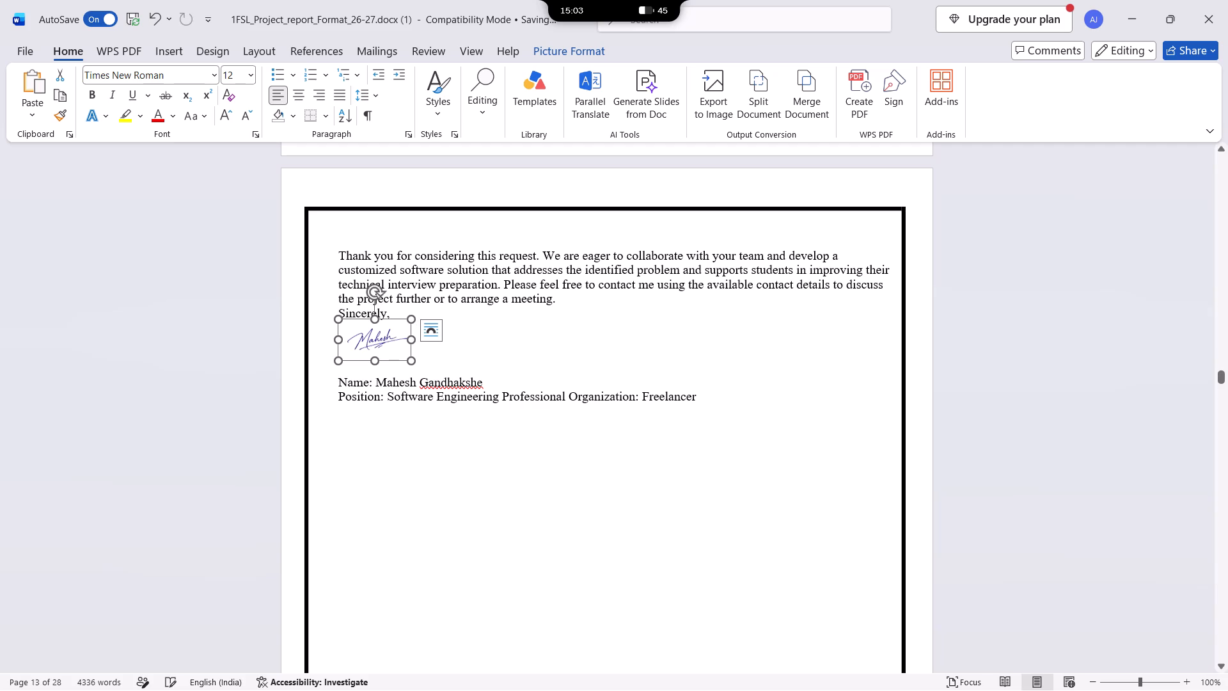
Remove the blank line between the signature image and the sender's Name line.
left_click(338, 381)
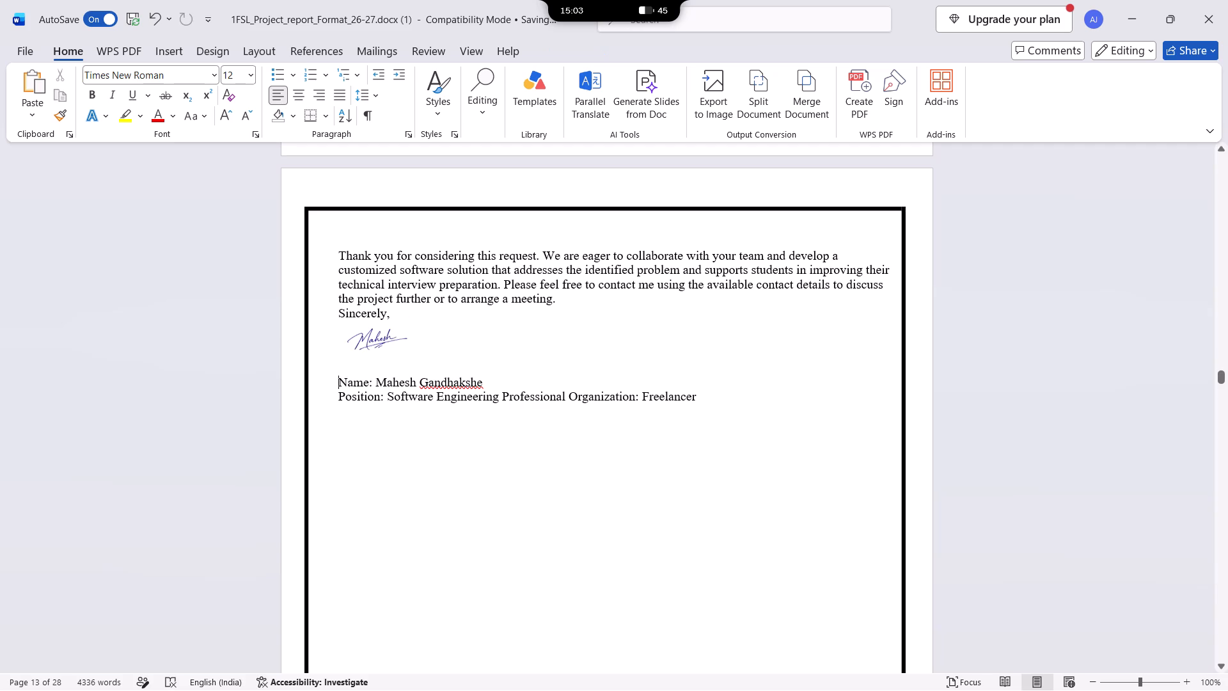
key("BackSpace")
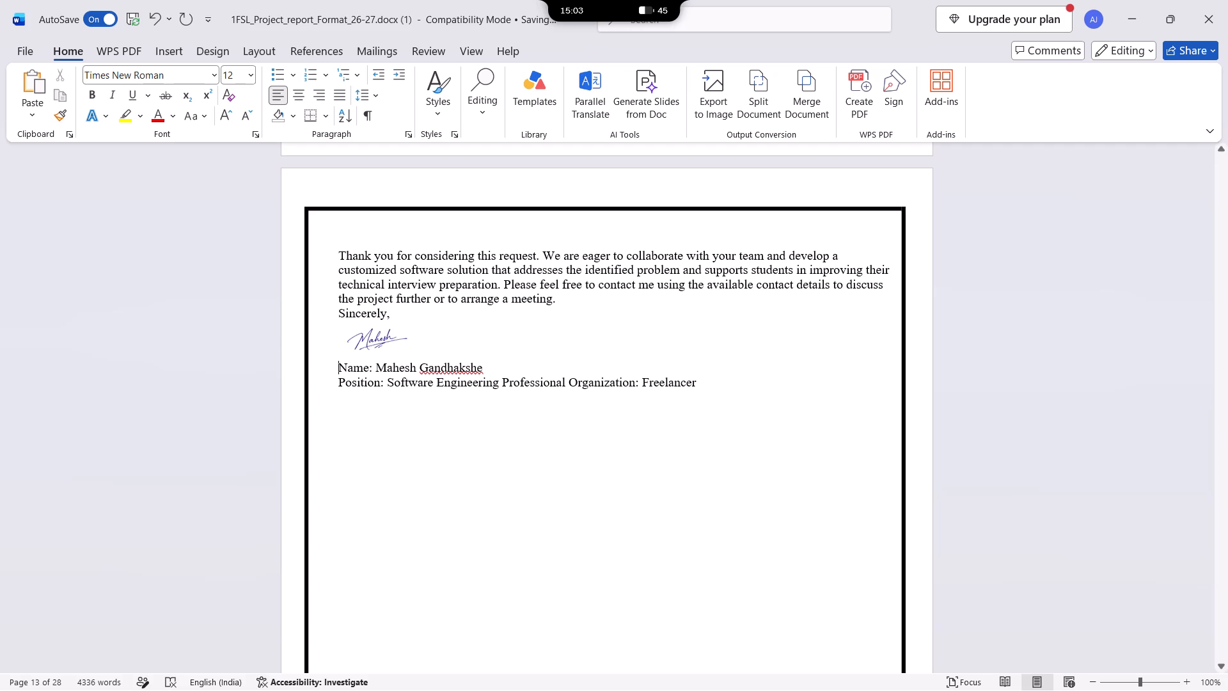
left_click(125, 477)
left_click(189, 357)
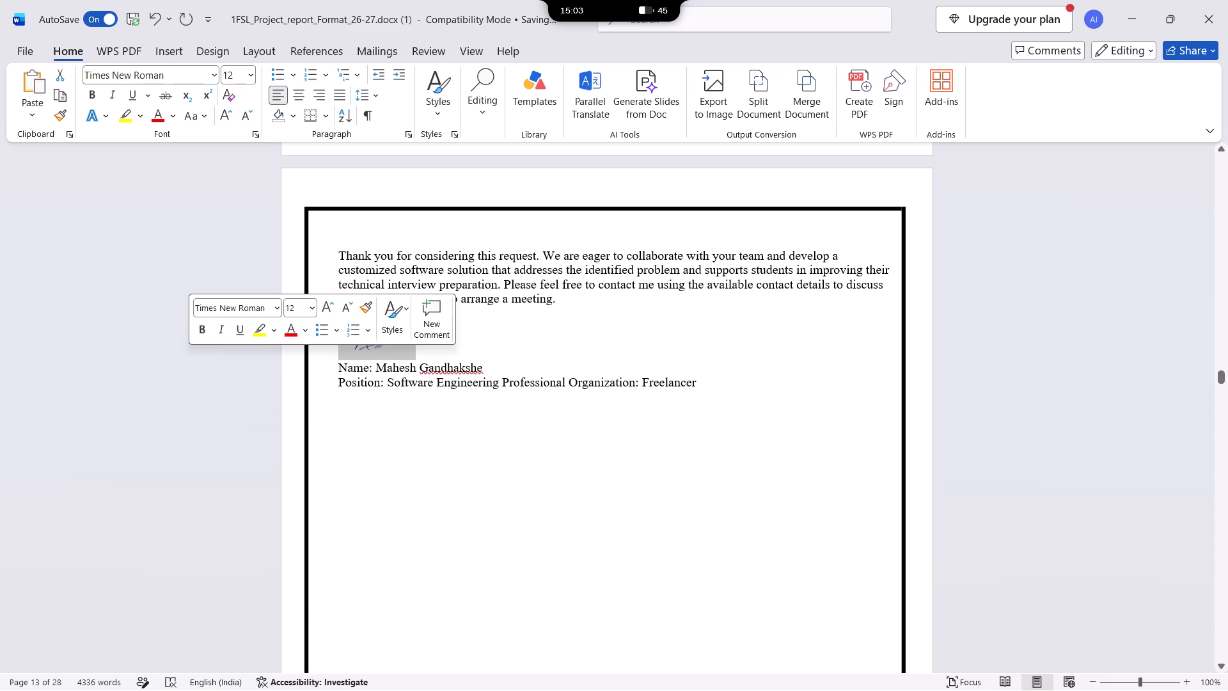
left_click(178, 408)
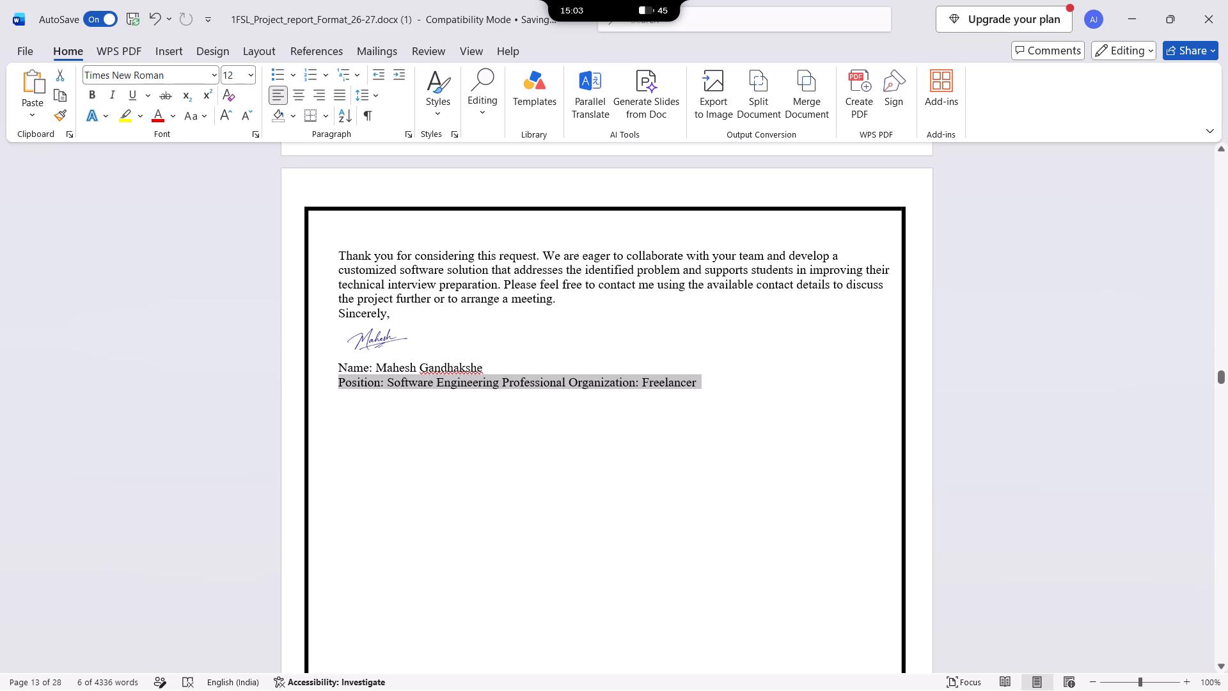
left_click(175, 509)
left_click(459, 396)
Review the report's pages around the signed letter, from the Chapter 5 requirements and screenshots back to the Chapter 1 overview and introduction.
scroll(459, 396, "down", 1)
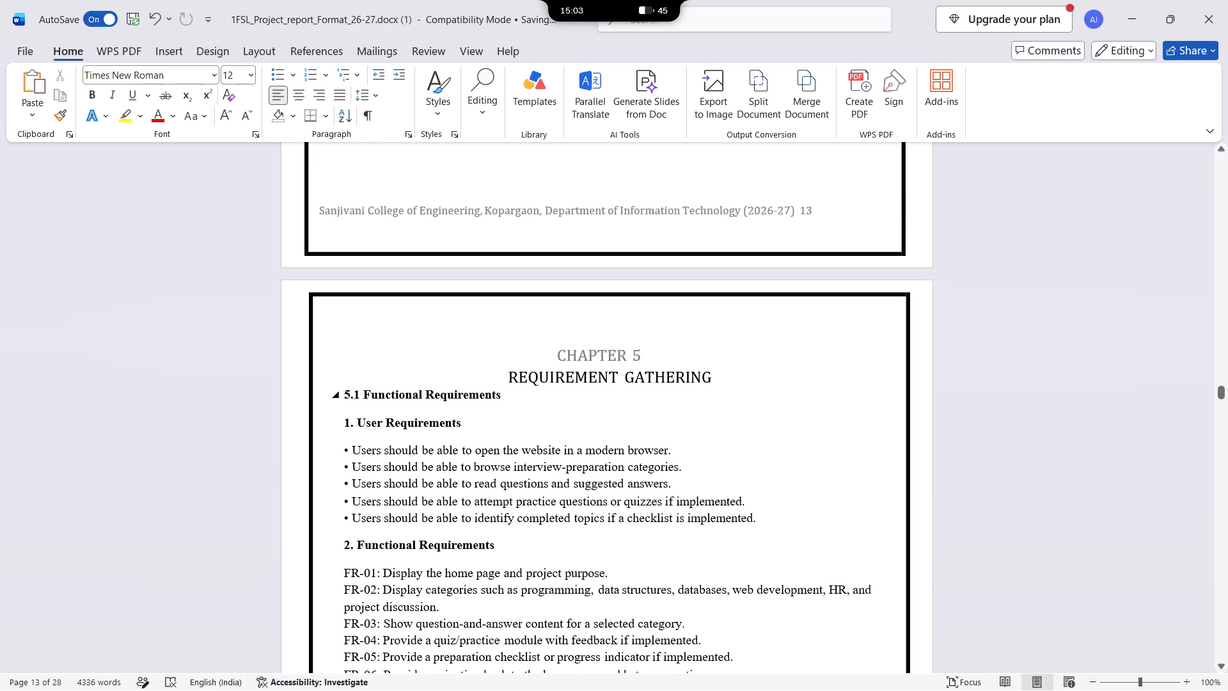
scroll(459, 396, "down", 2)
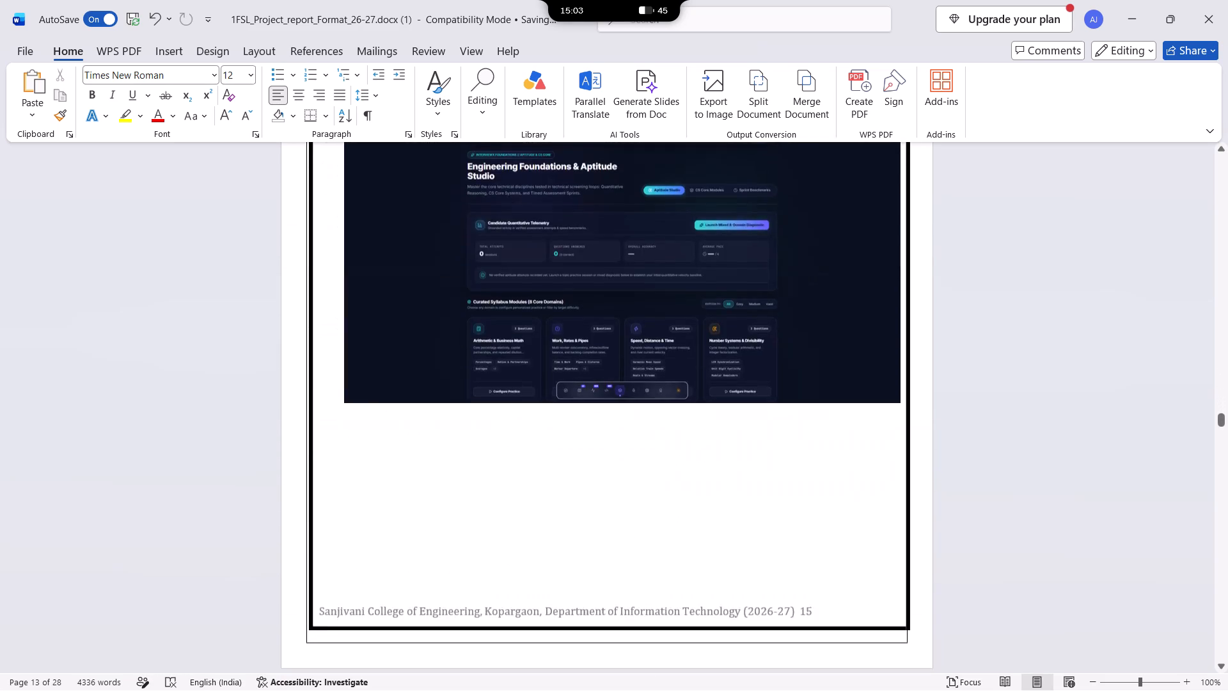
scroll(459, 396, "up", 1)
scroll(459, 396, "down", 1)
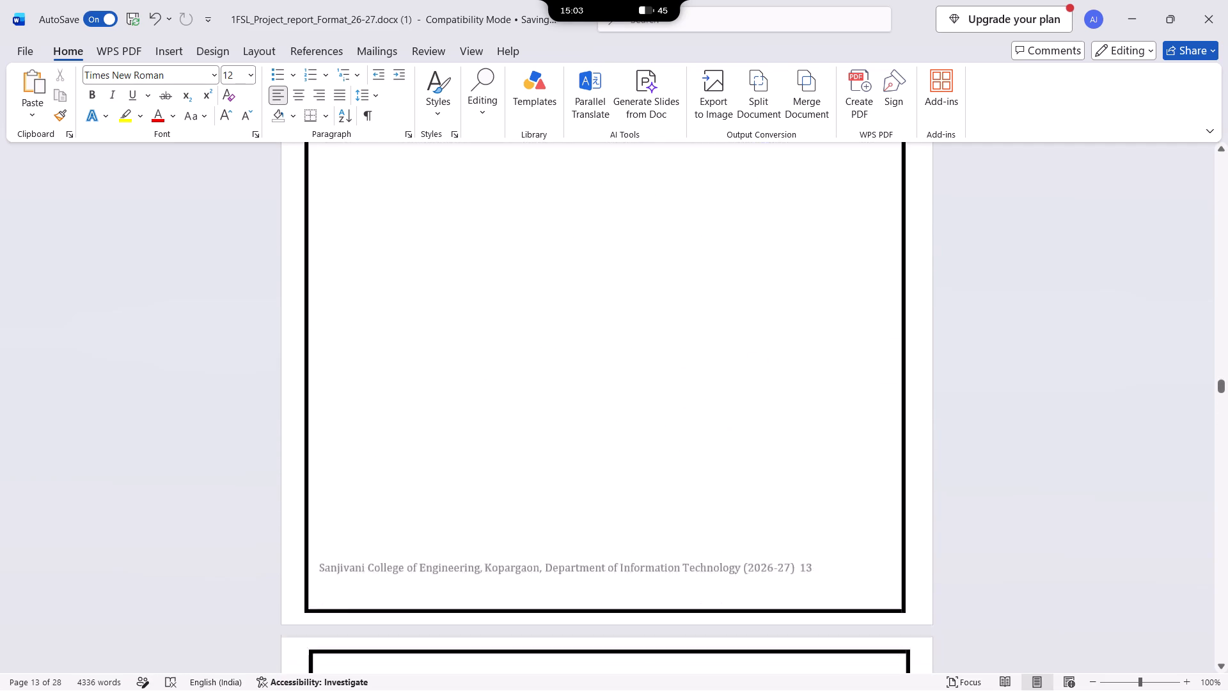
scroll(459, 396, "down", 1)
scroll(459, 396, "up", 1)
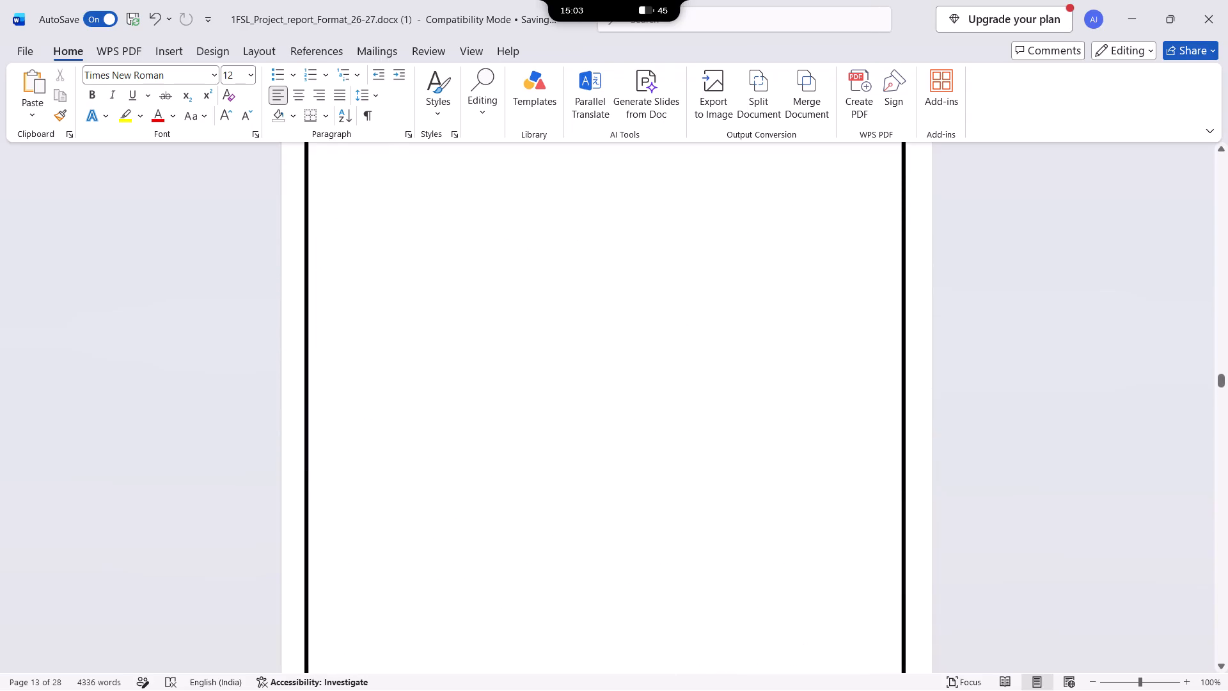
scroll(459, 396, "up", 3)
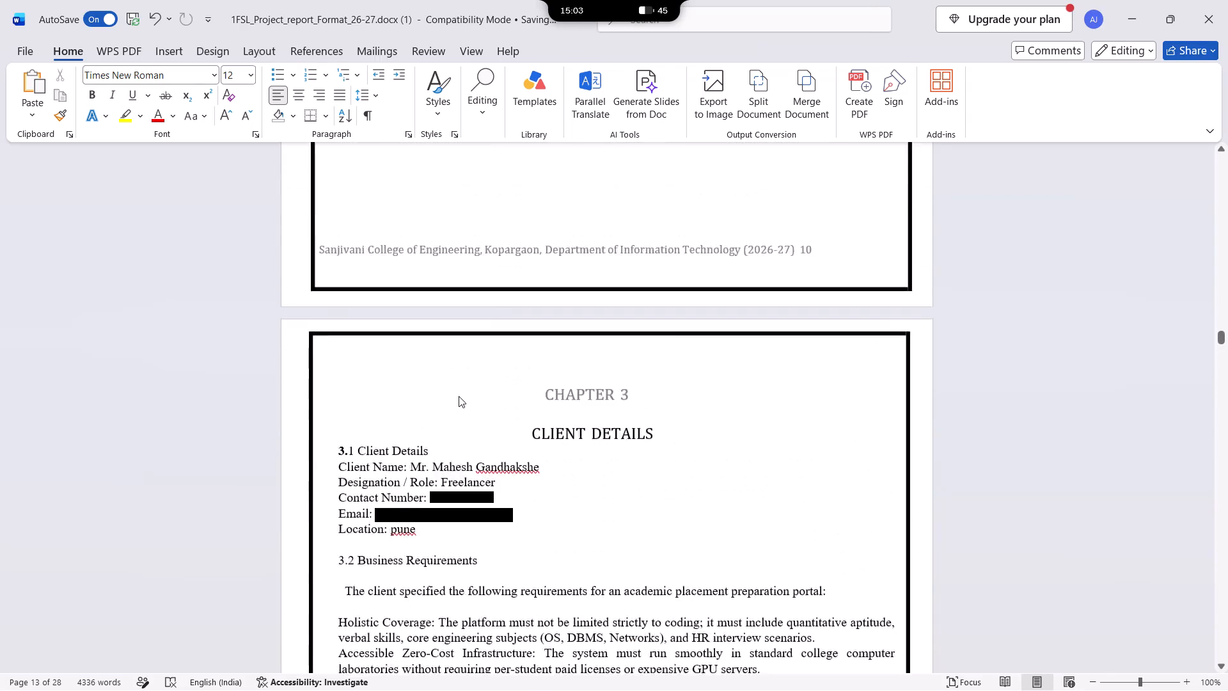
scroll(459, 396, "up", 6)
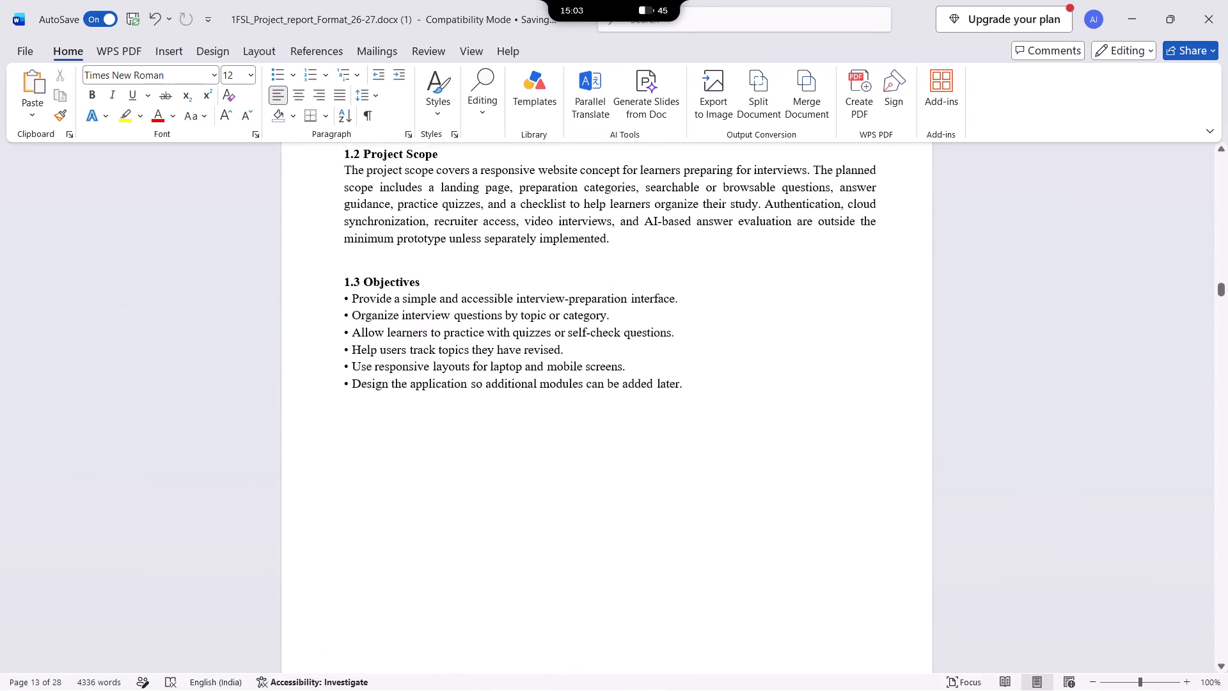
scroll(459, 396, "up", 2)
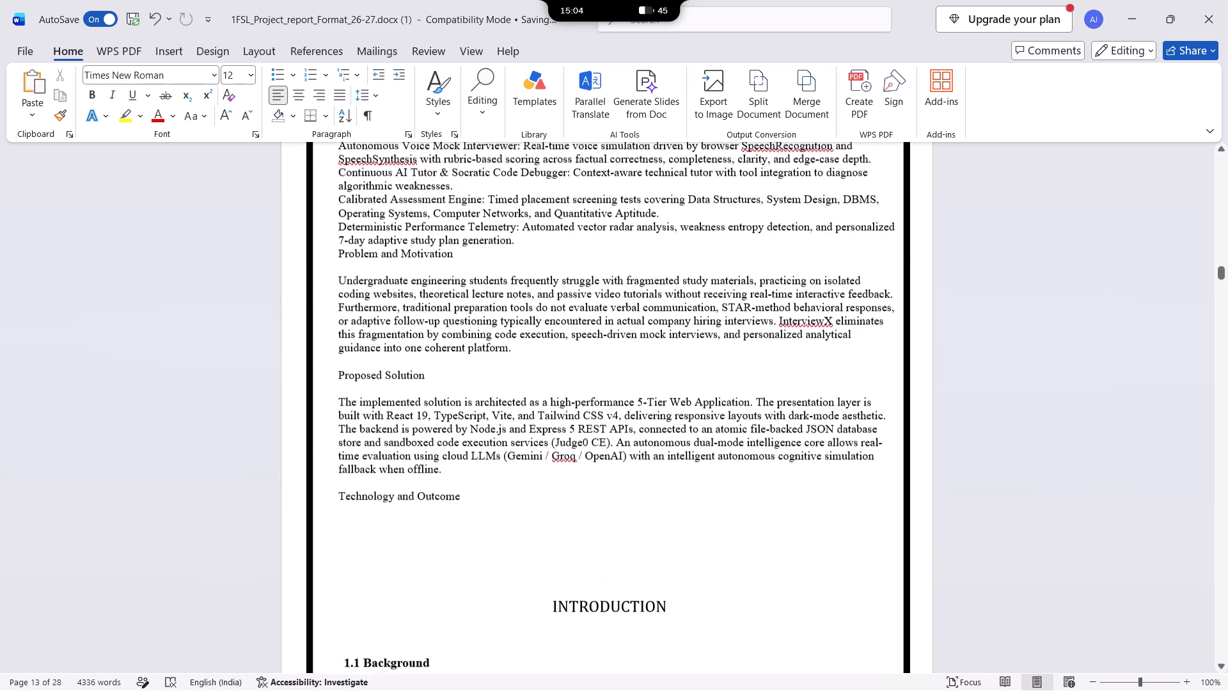
scroll(459, 396, "up", 2)
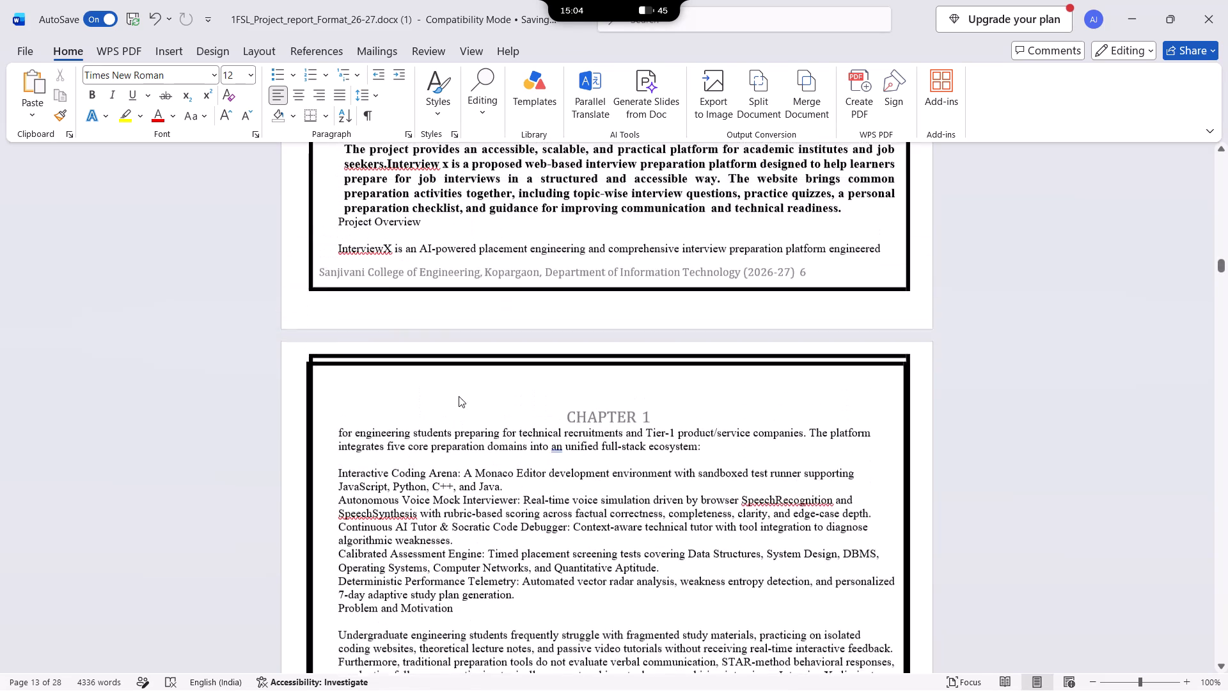
scroll(459, 396, "up", 2)
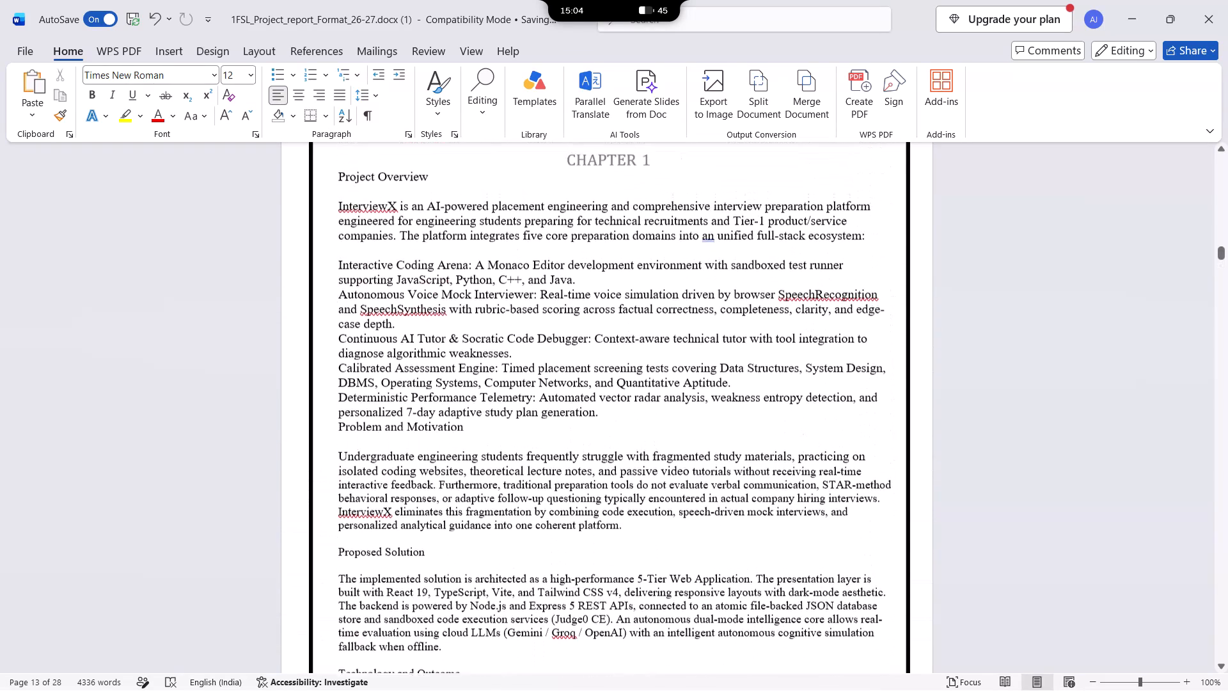
scroll(459, 396, "down", 1)
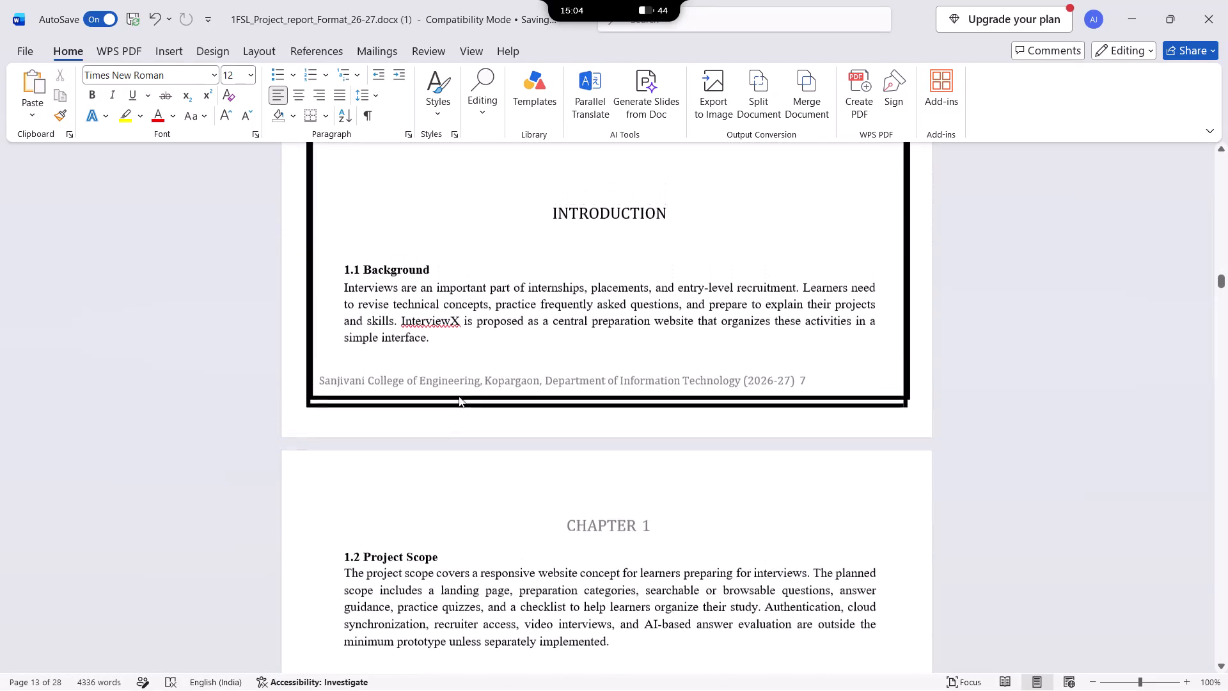
scroll(459, 396, "down", 2)
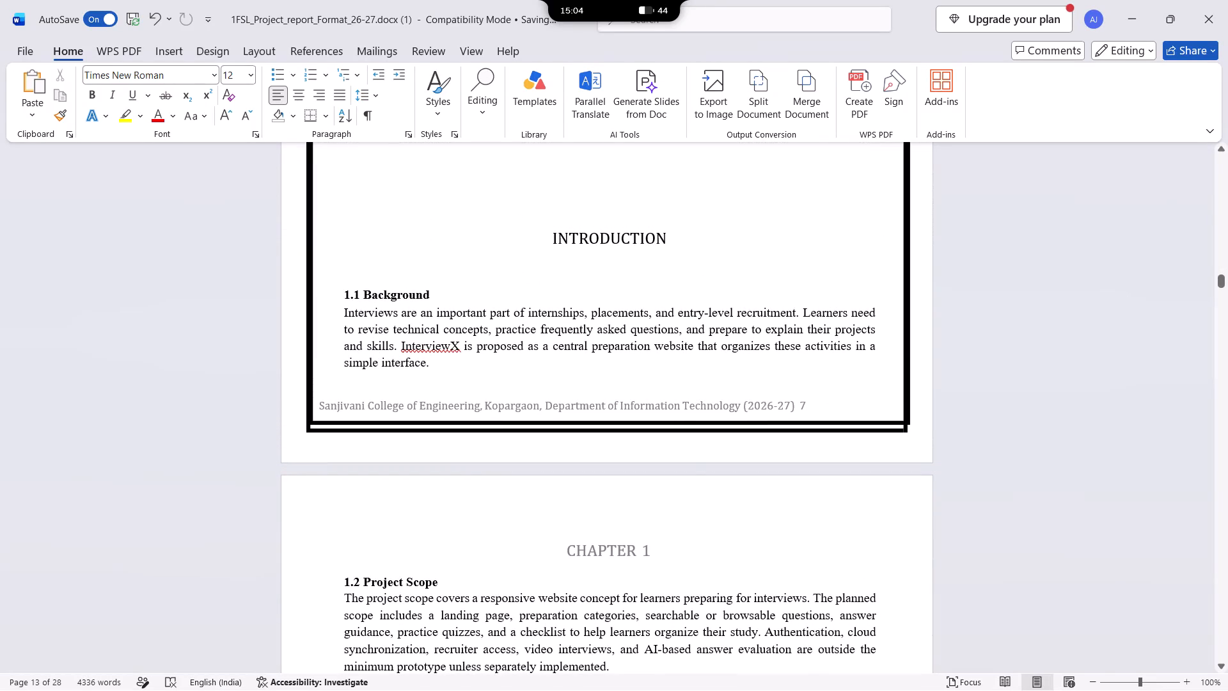
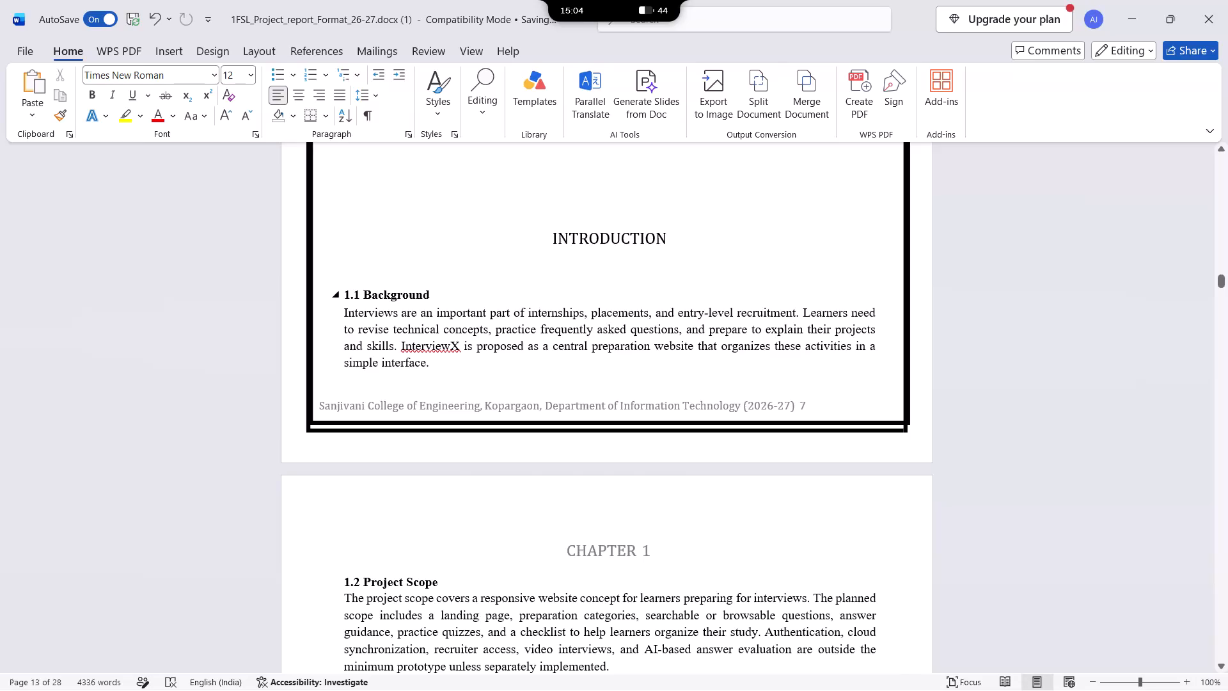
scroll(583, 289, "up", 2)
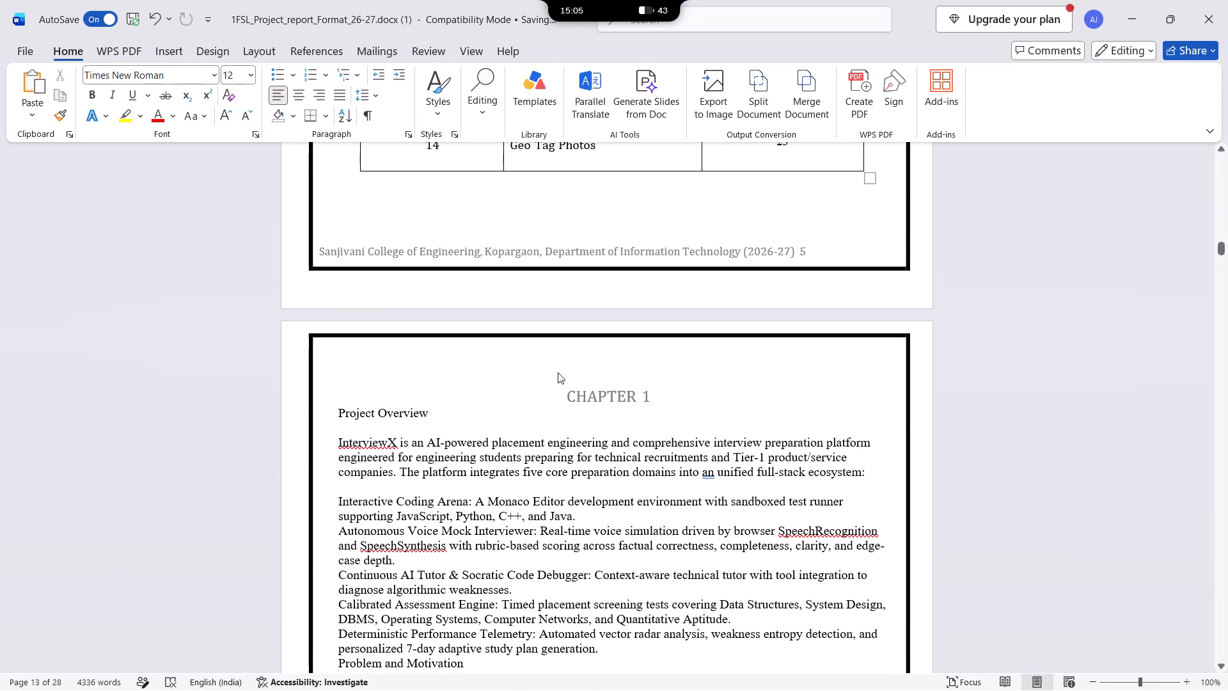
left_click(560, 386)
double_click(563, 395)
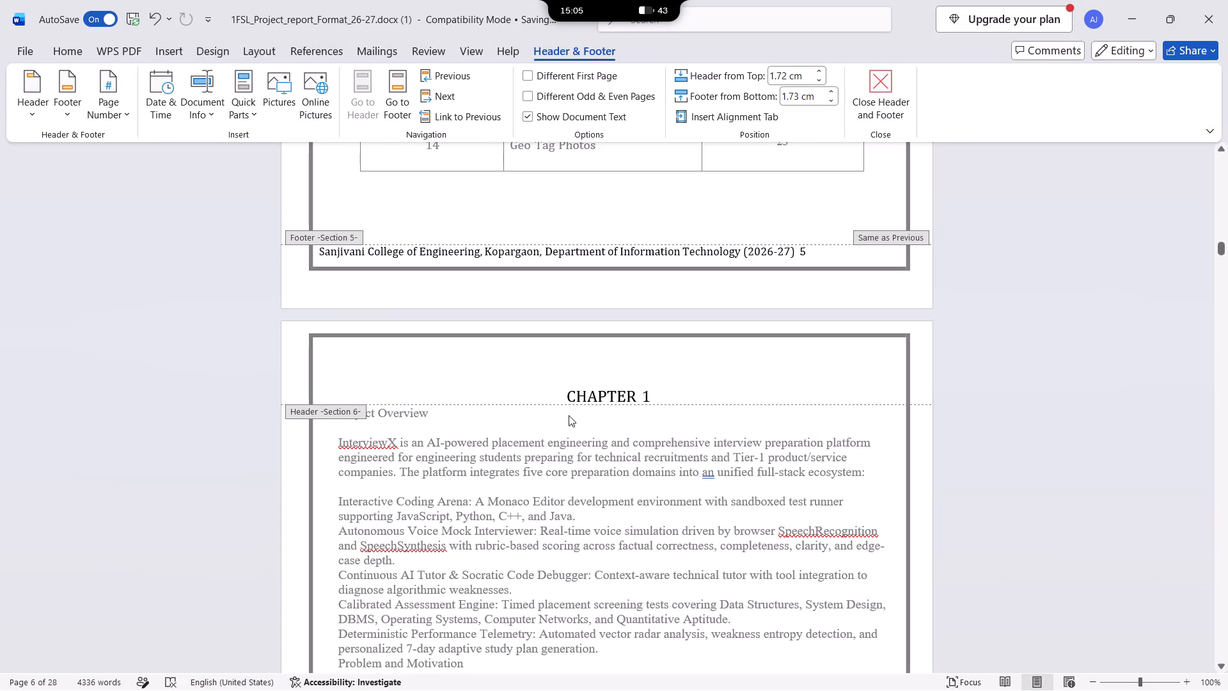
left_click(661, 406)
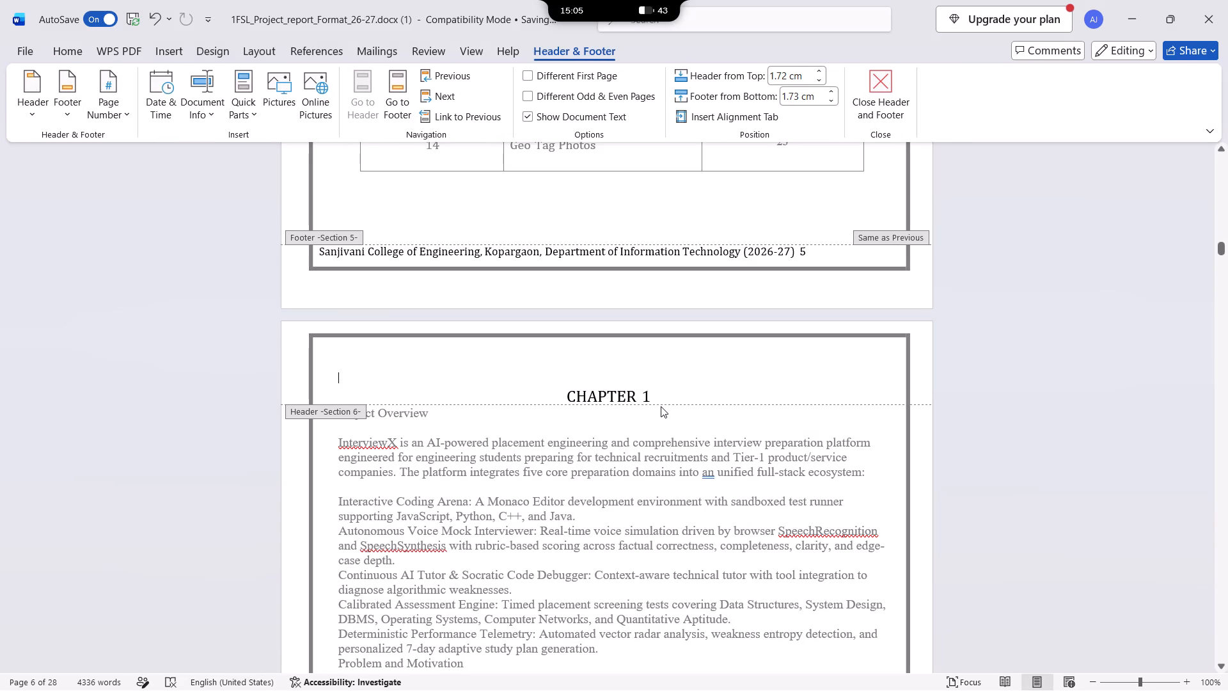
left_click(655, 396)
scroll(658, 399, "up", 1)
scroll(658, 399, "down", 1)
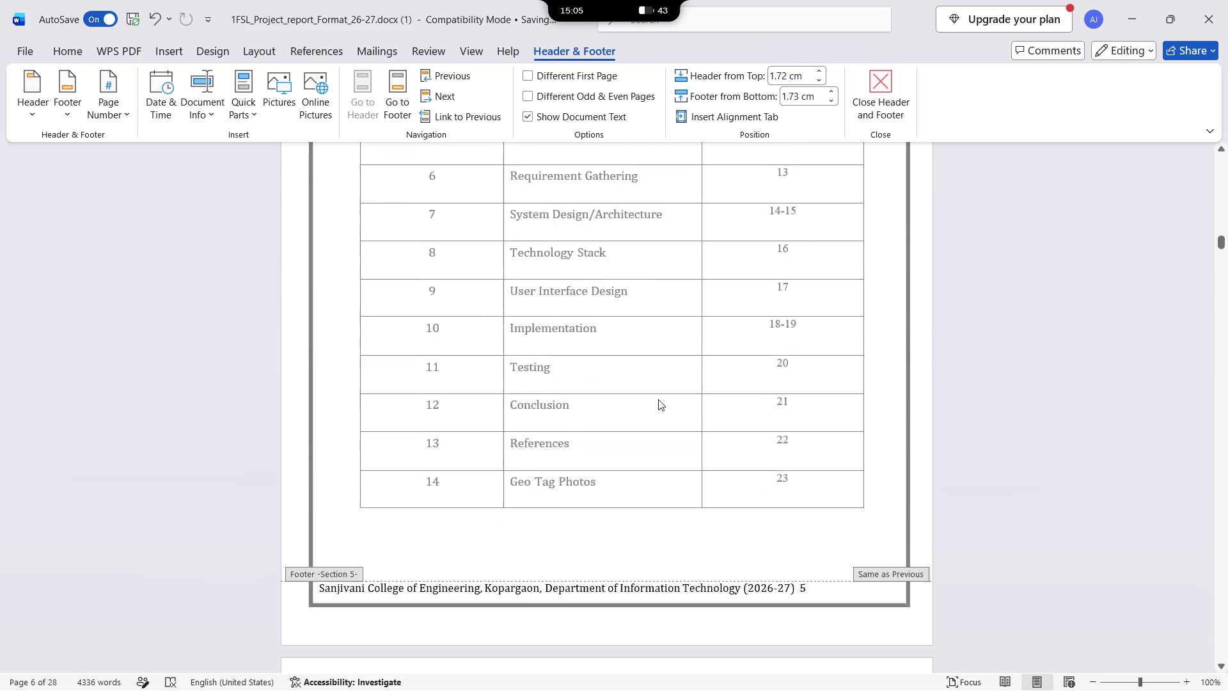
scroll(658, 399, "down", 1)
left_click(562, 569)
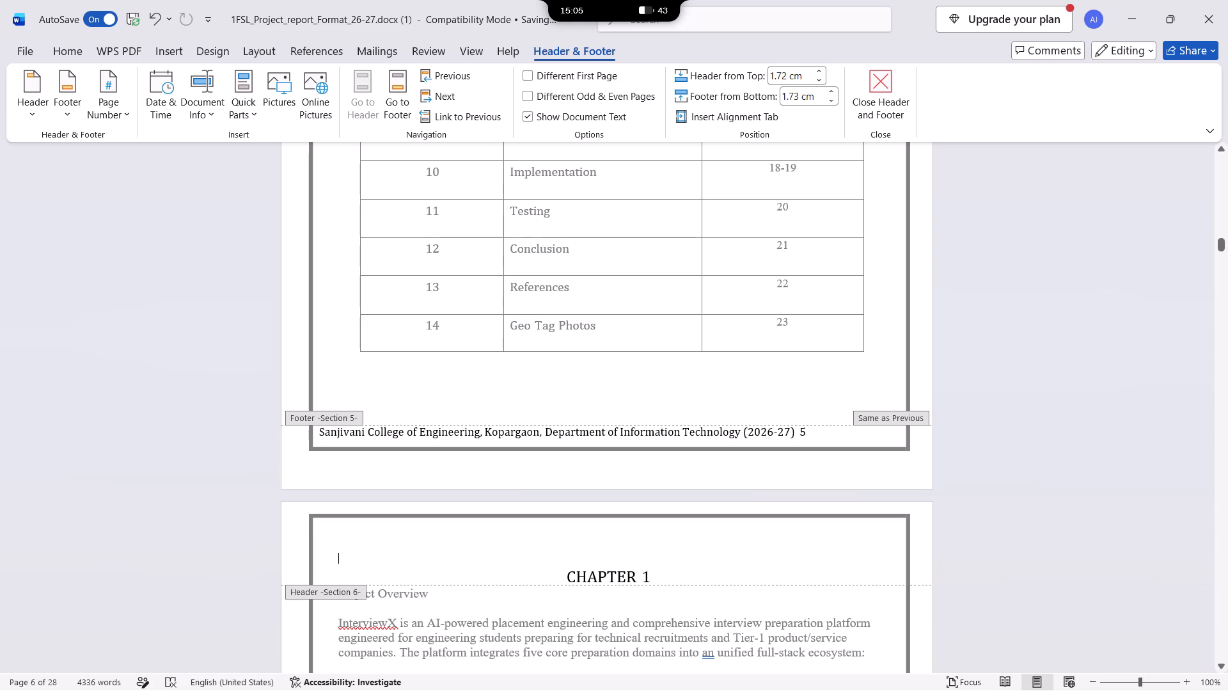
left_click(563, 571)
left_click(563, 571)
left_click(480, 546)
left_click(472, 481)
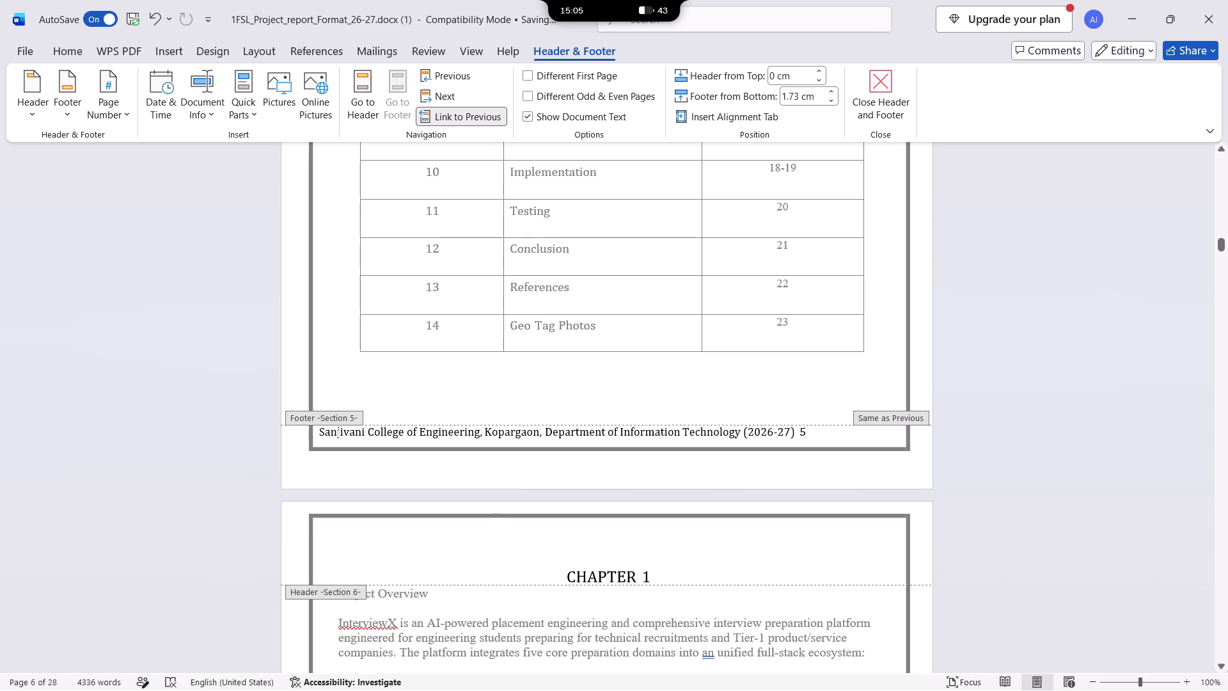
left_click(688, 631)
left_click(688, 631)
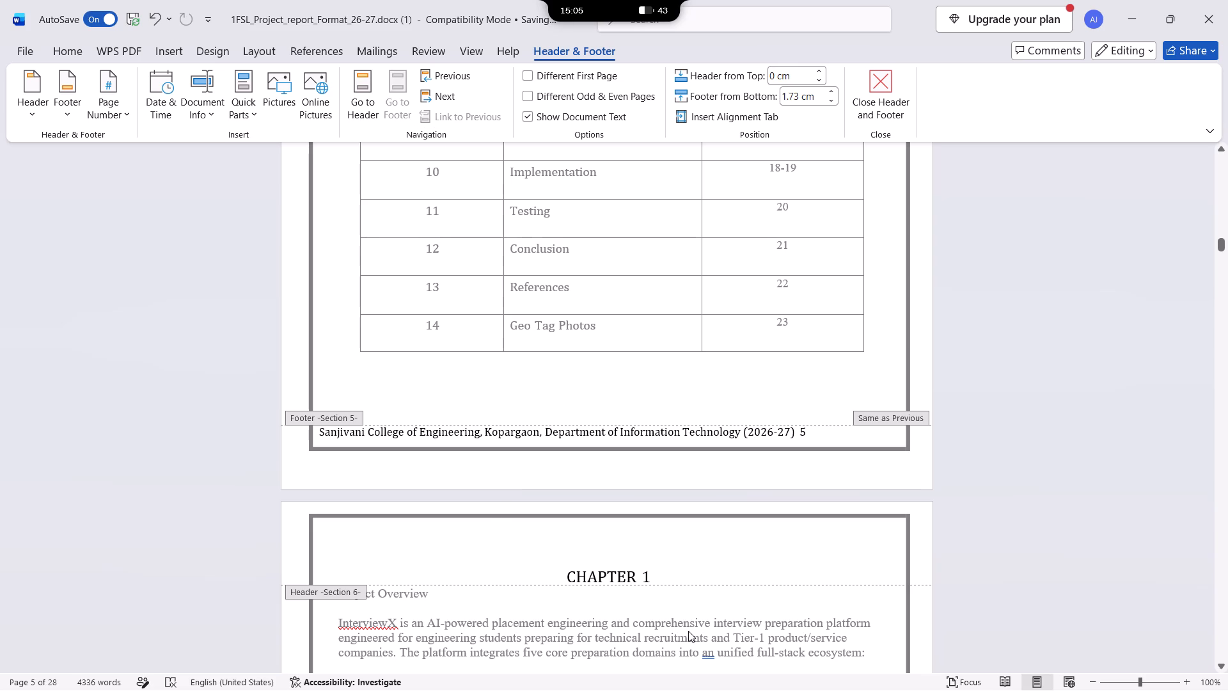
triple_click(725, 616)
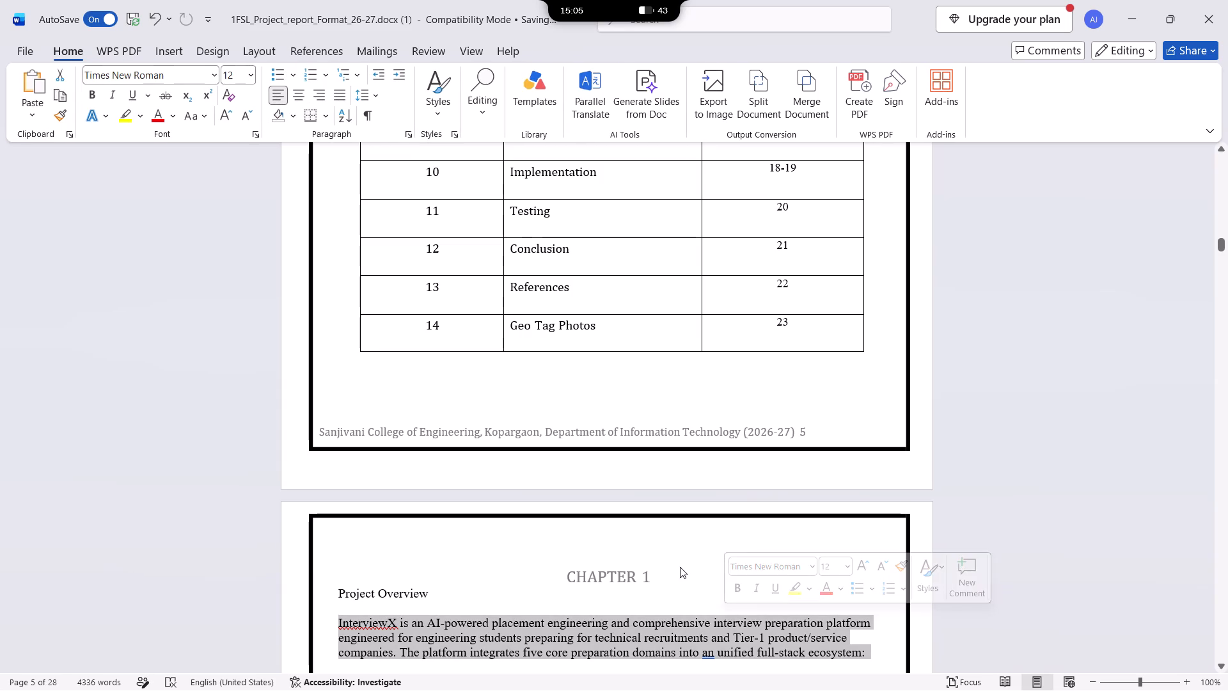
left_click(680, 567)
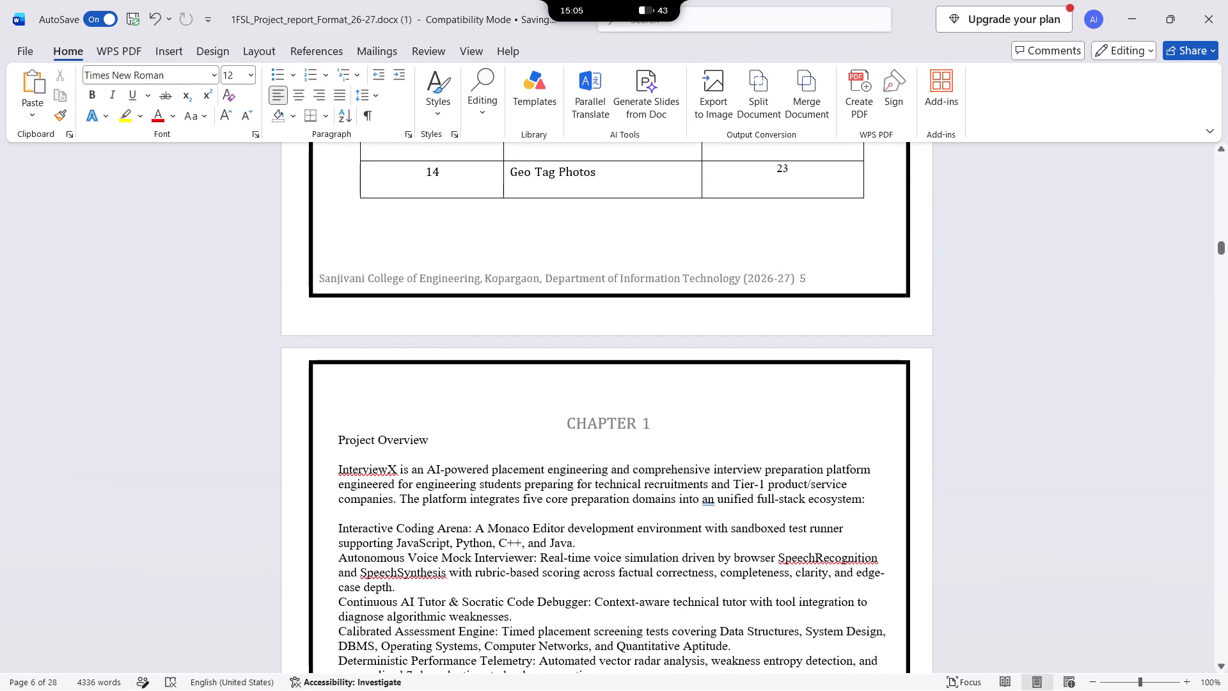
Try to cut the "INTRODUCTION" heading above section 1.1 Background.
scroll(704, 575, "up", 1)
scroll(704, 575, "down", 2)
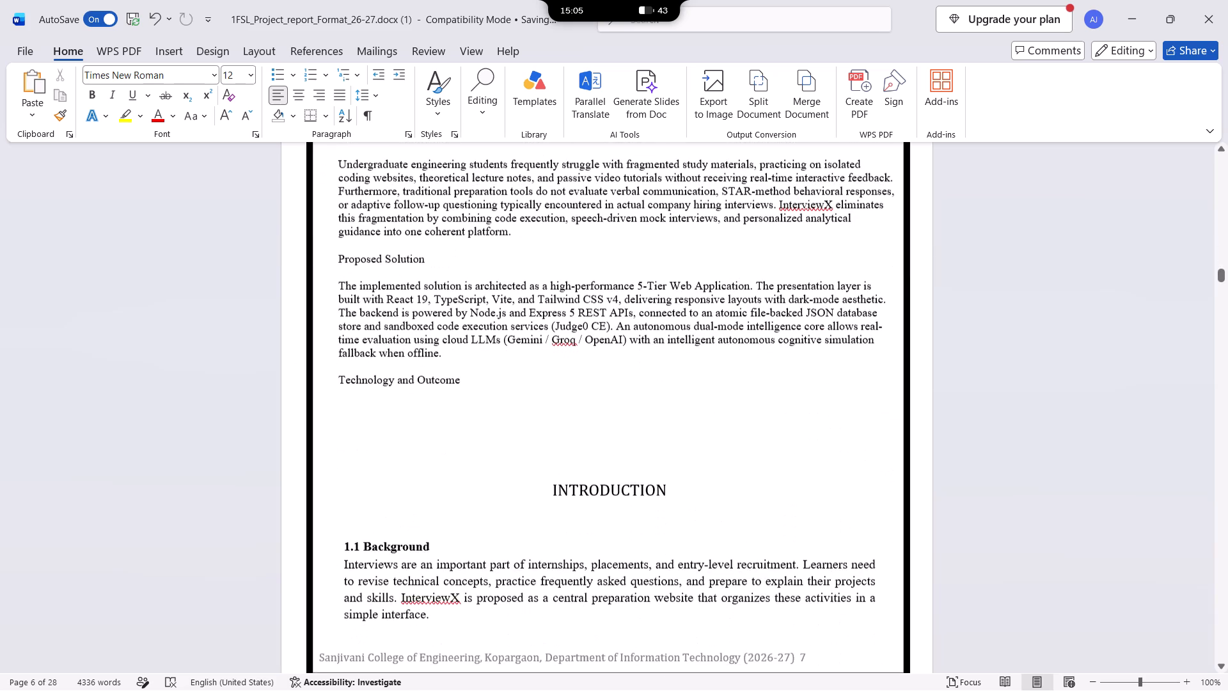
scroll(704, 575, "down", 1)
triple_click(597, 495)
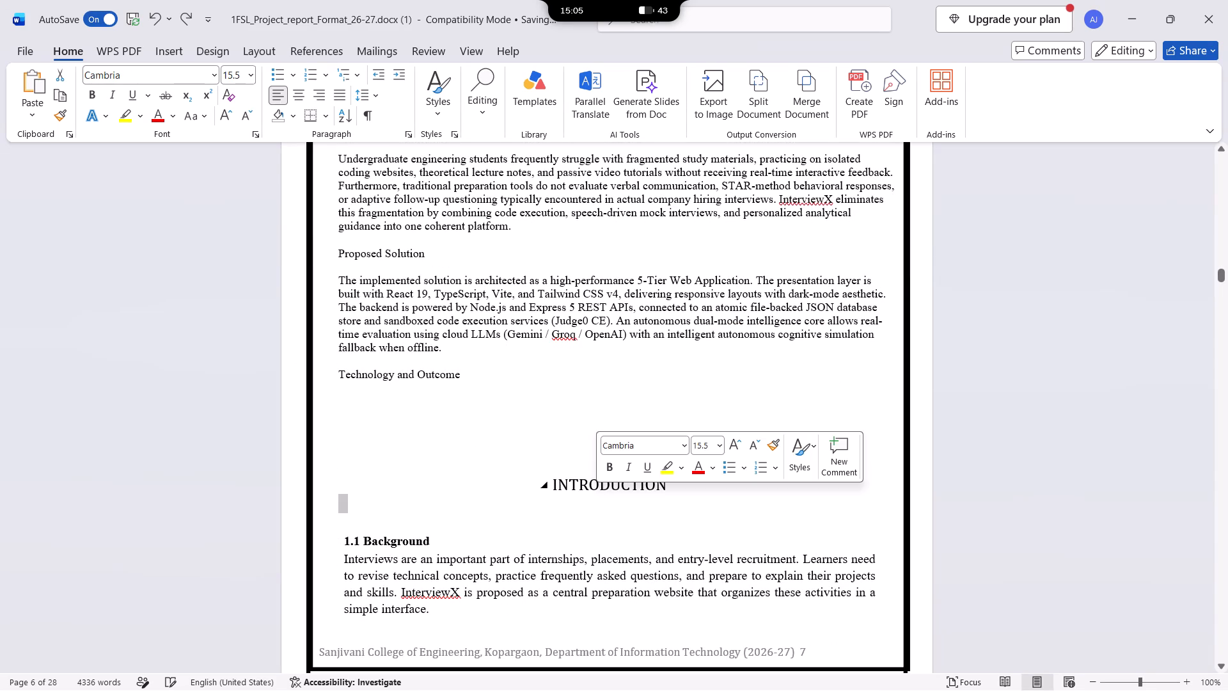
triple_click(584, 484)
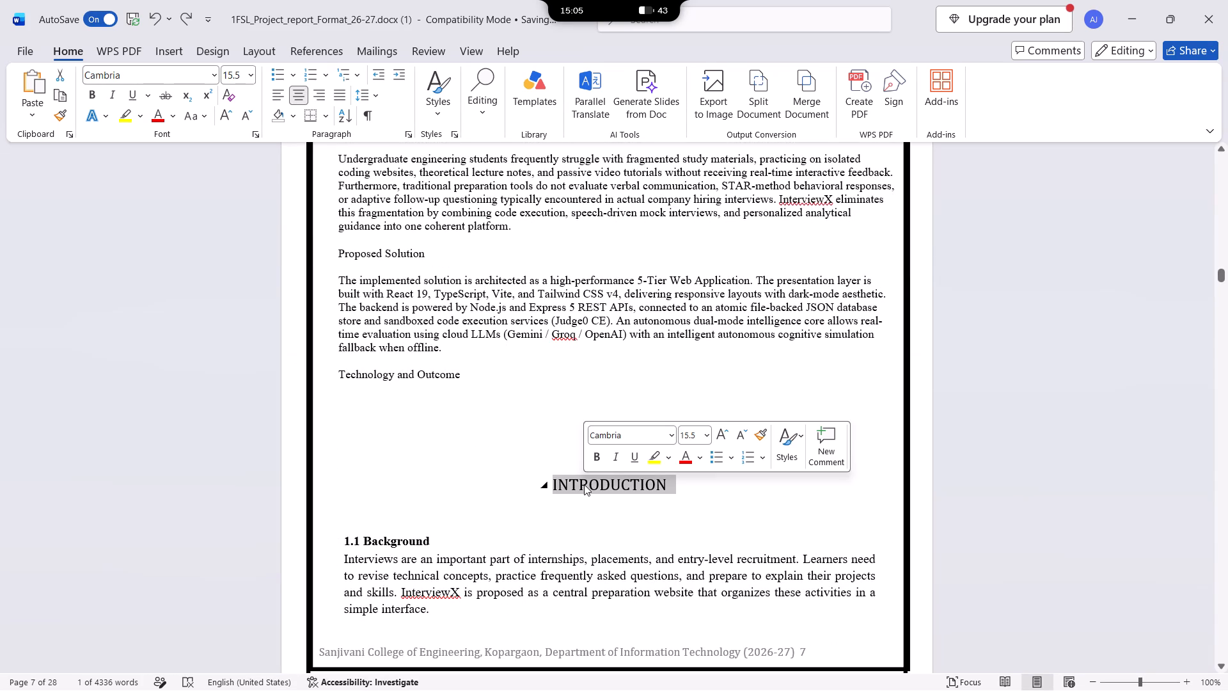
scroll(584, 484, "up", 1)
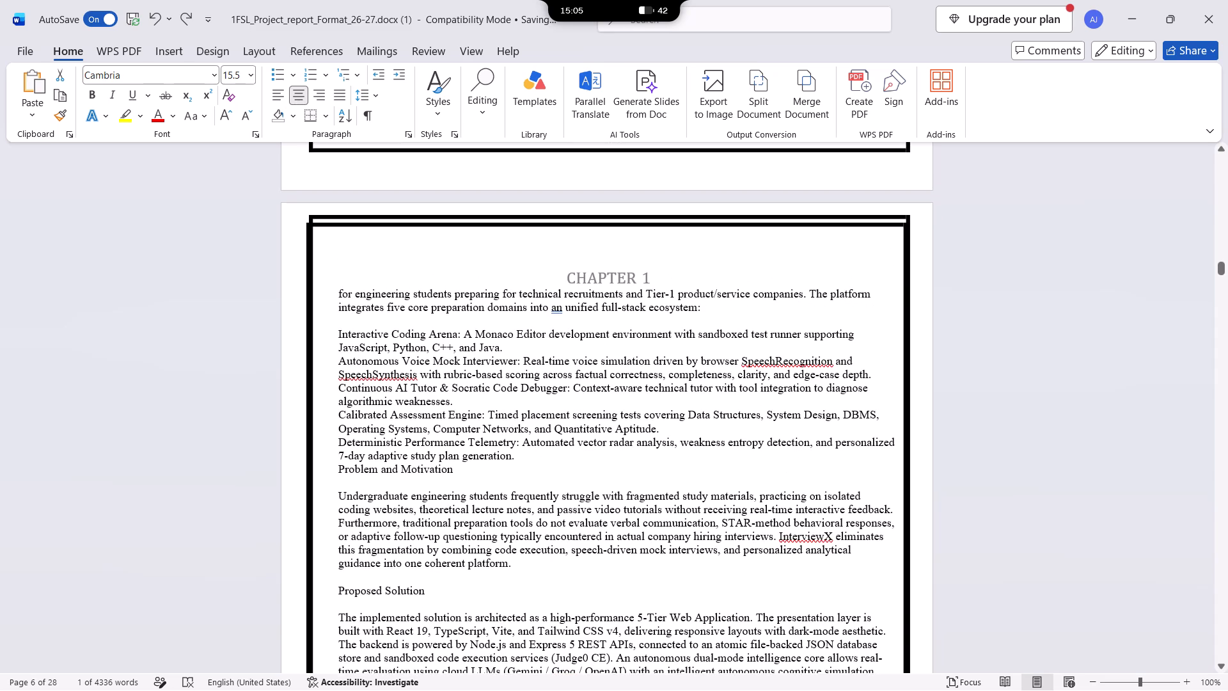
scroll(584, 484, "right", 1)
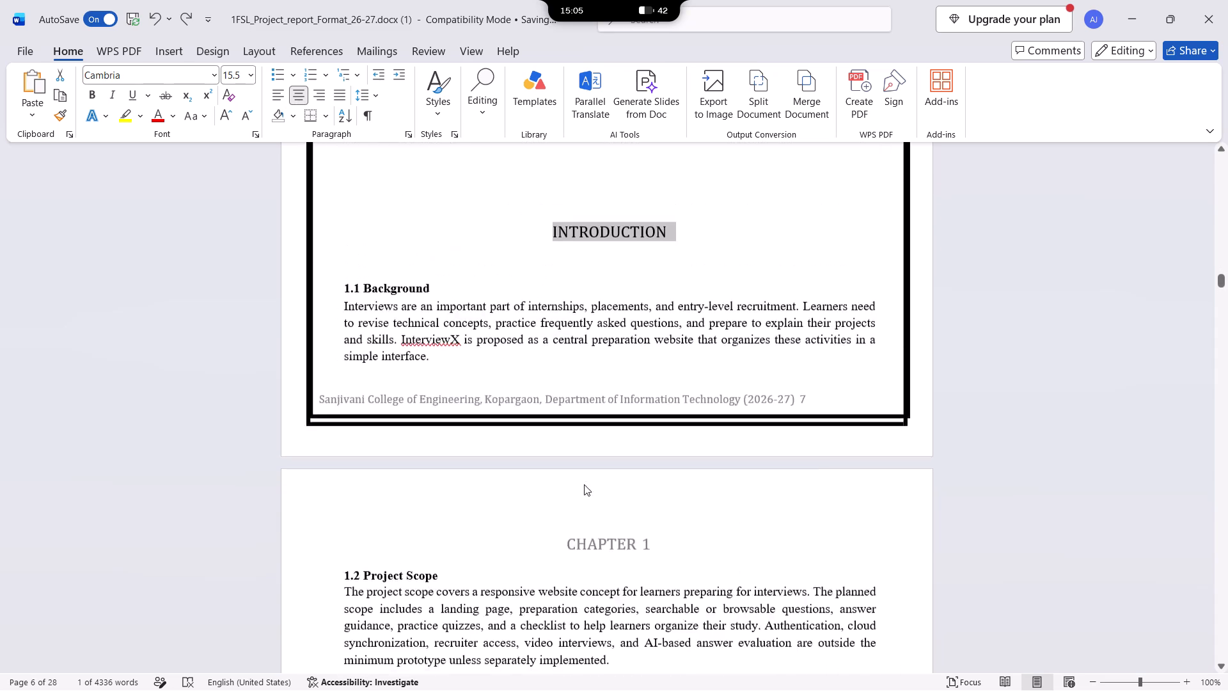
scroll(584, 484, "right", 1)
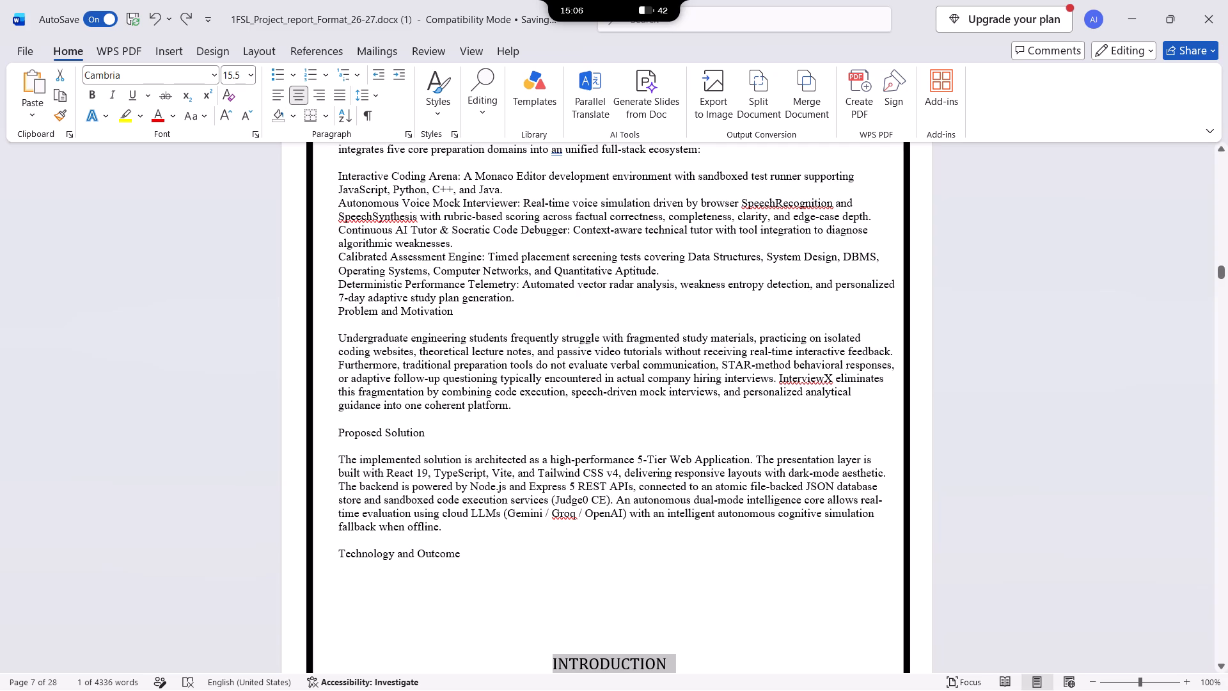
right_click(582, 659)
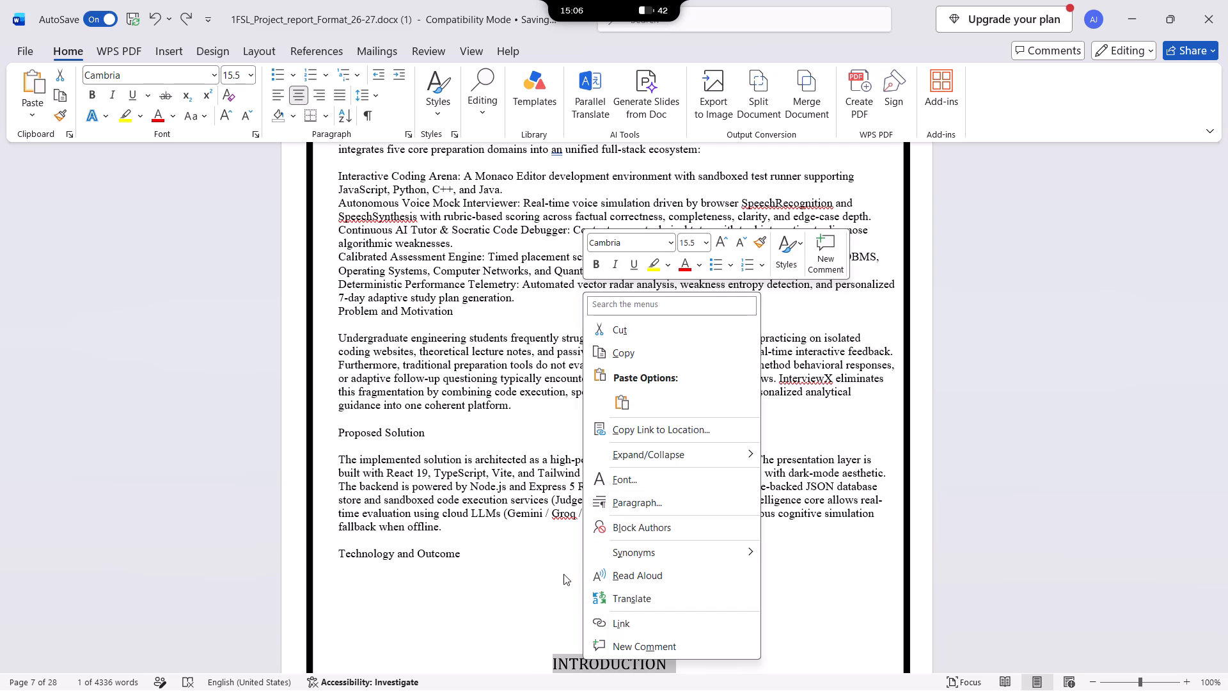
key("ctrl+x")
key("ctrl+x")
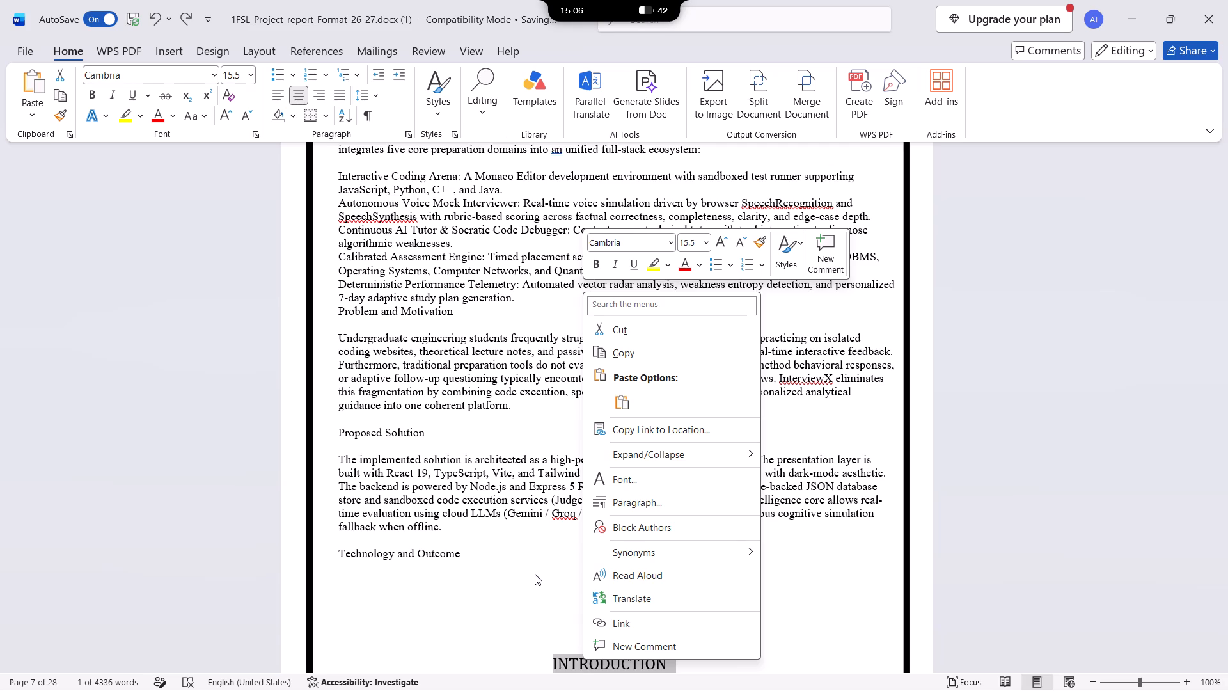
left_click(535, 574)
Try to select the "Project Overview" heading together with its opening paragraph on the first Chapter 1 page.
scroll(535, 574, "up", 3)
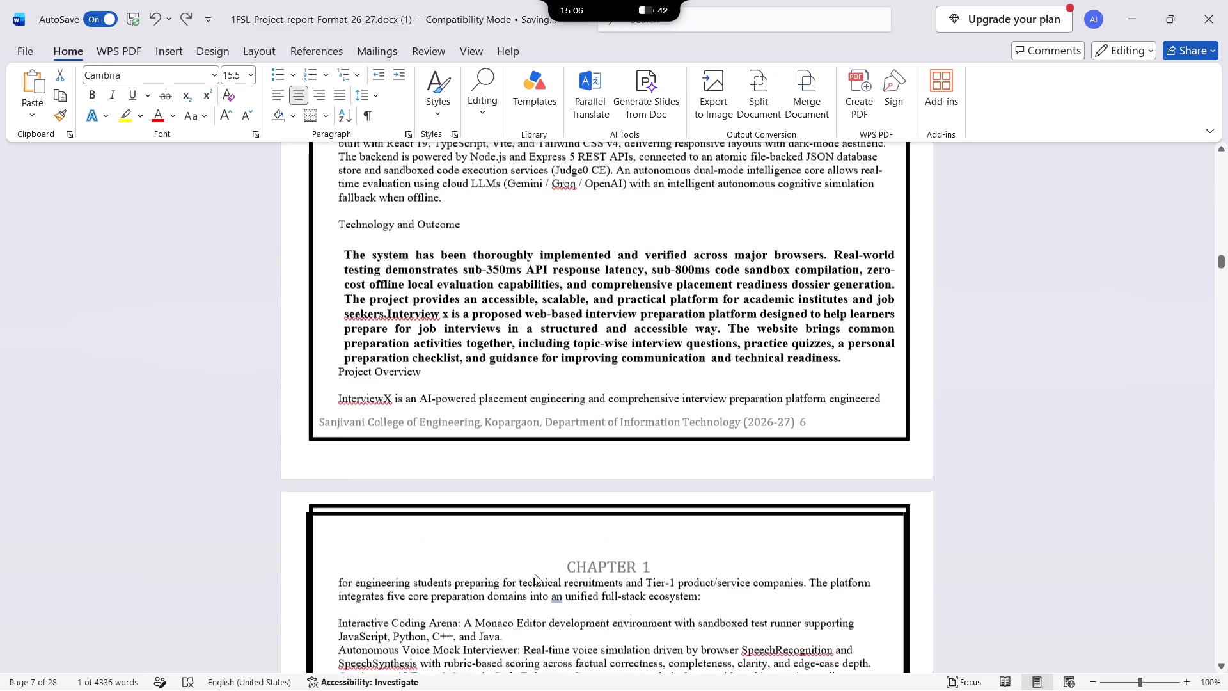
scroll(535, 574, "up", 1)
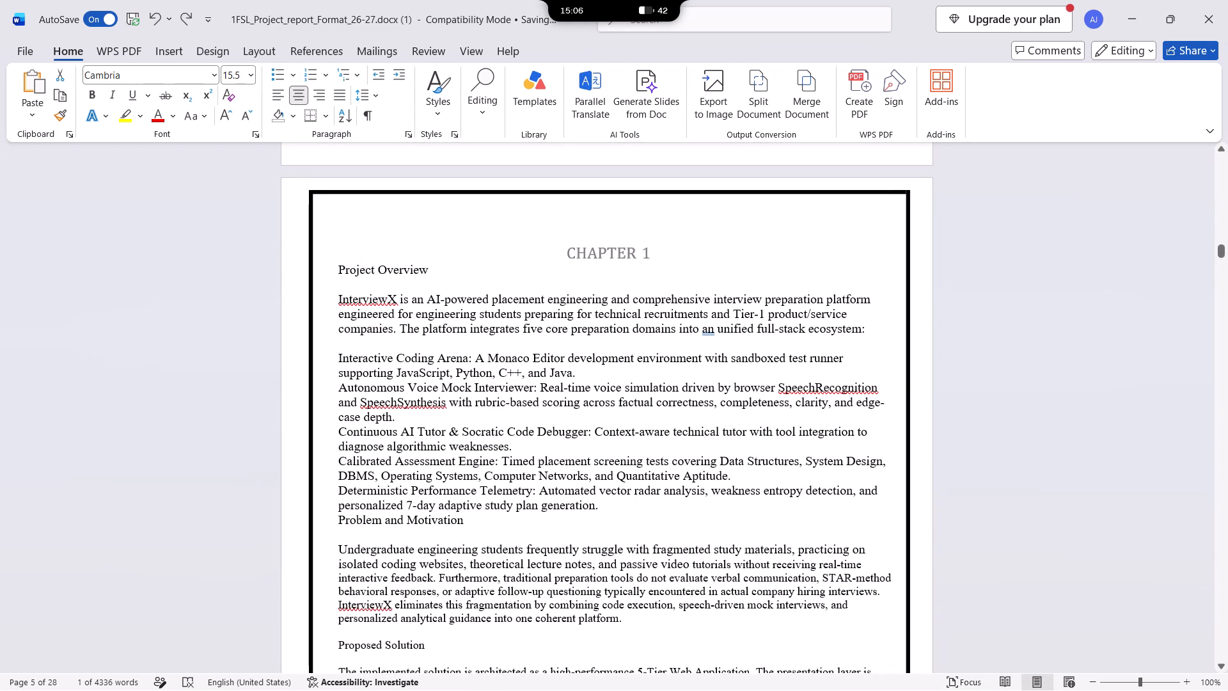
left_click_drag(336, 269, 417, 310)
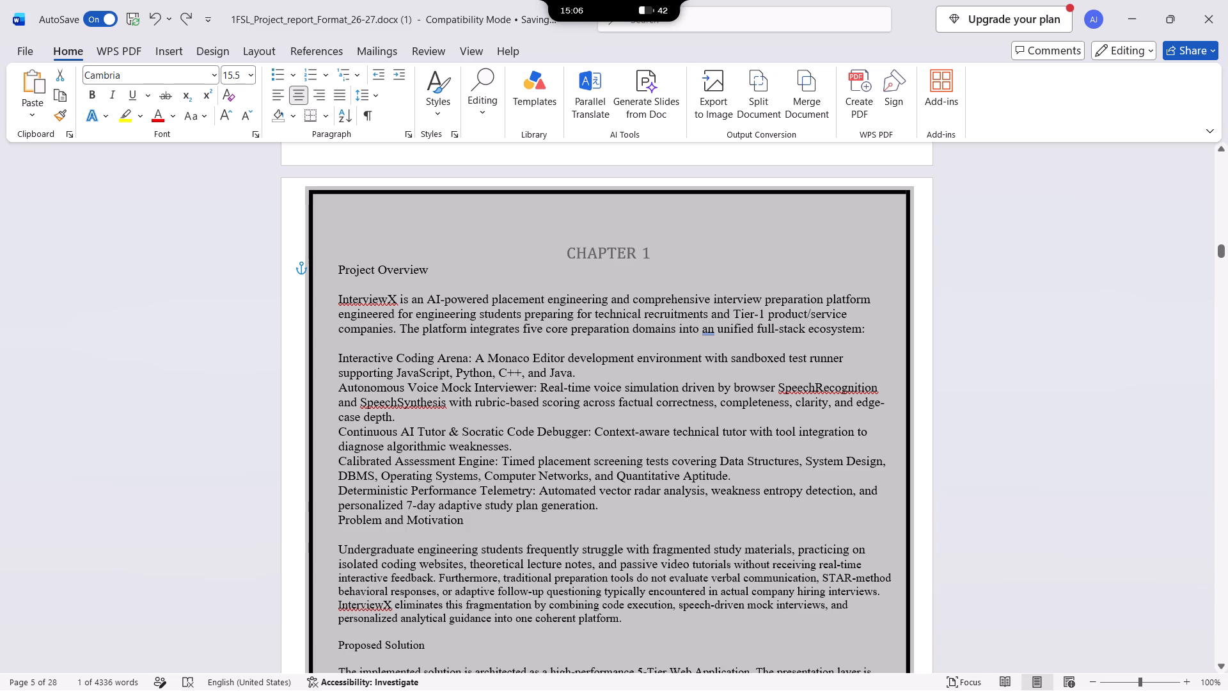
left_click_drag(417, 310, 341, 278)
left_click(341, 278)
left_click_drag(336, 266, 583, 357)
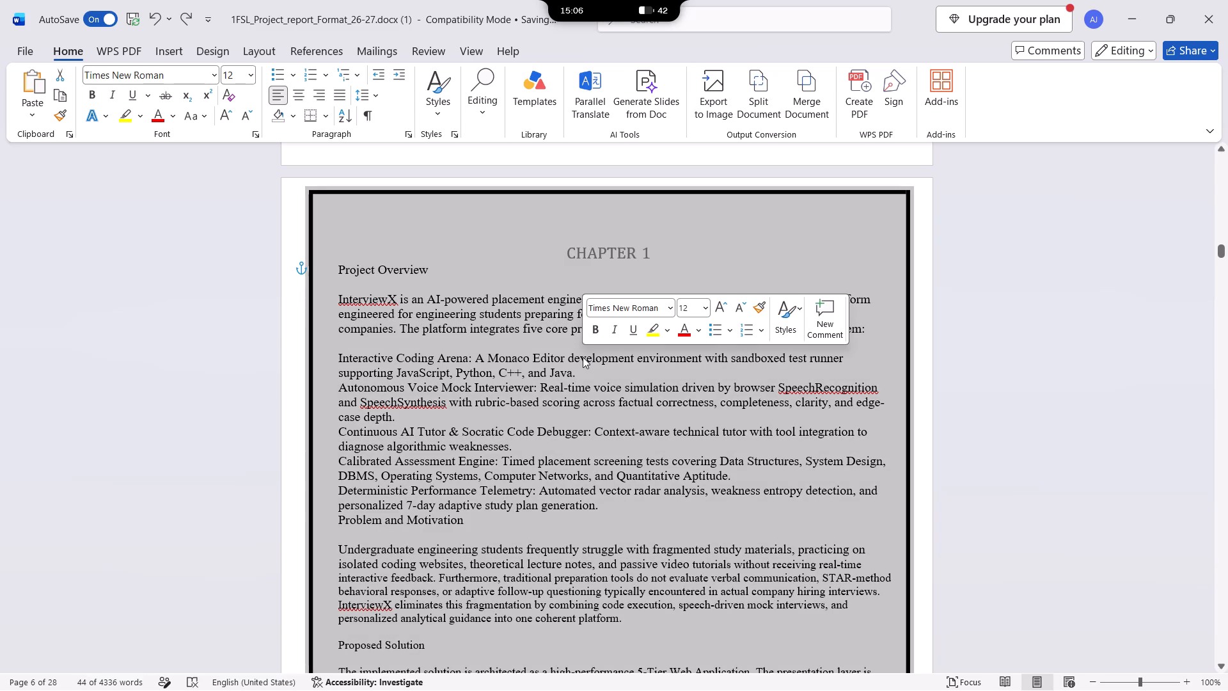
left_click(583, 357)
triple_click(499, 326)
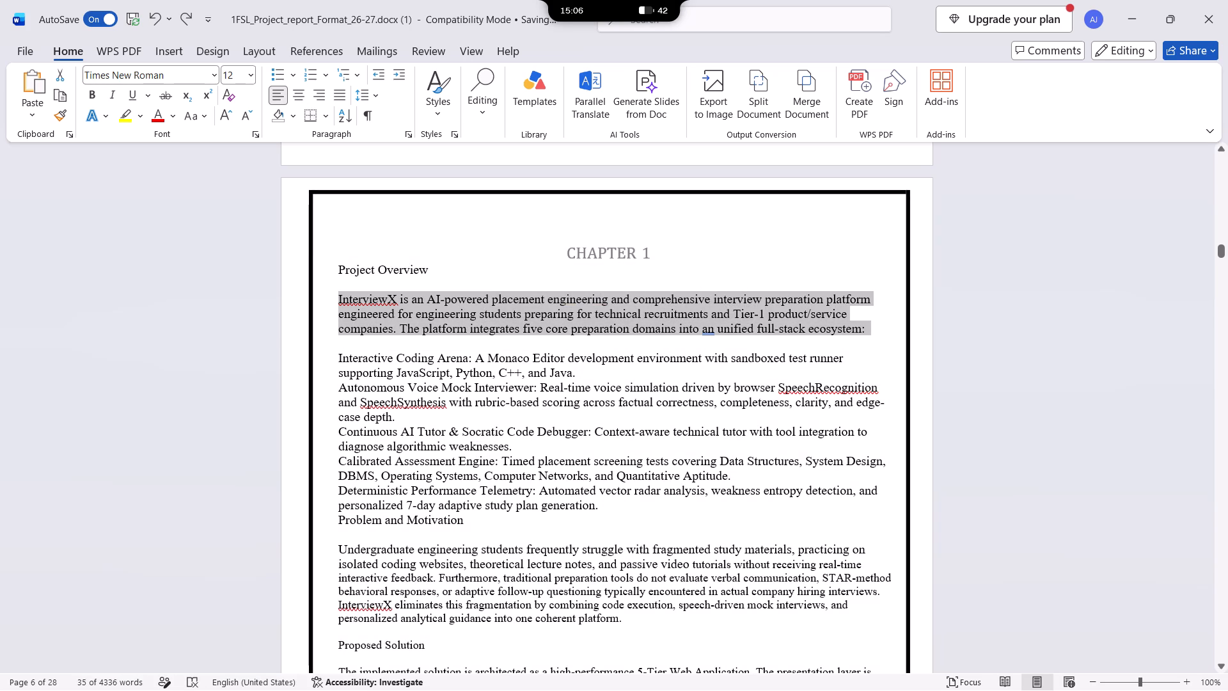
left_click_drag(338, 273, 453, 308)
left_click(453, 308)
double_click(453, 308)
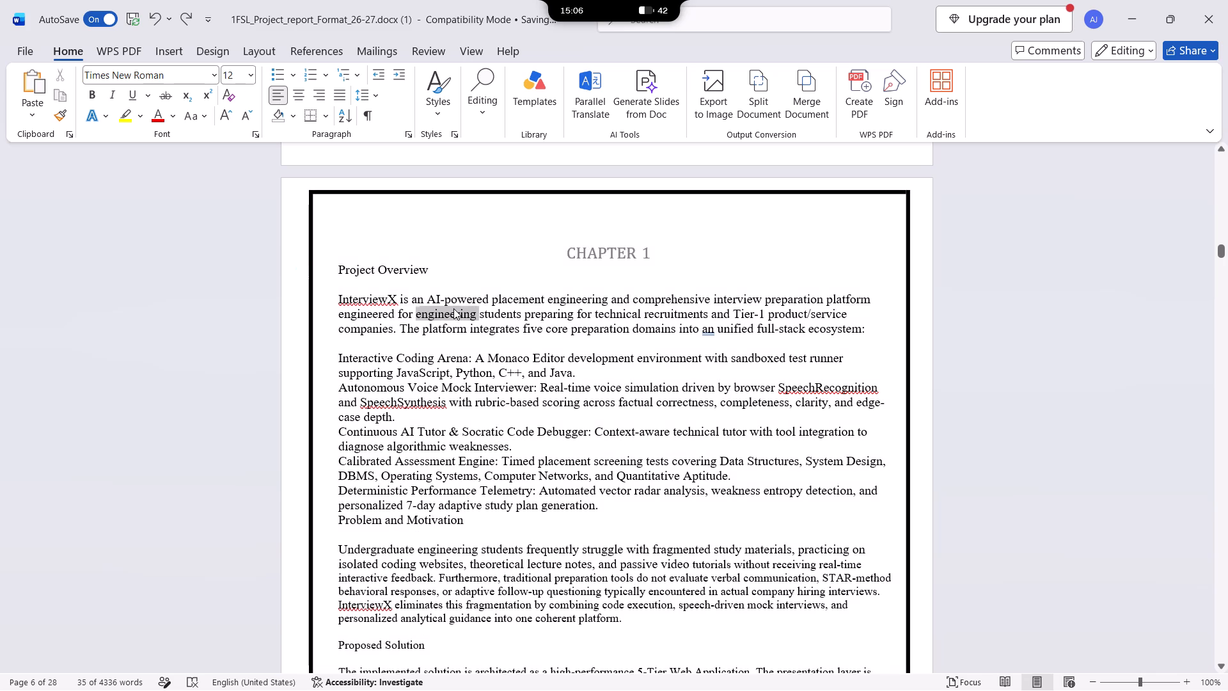
Delete the "Project Overview" heading text at the start of the first Chapter 1 page.
left_click(436, 274)
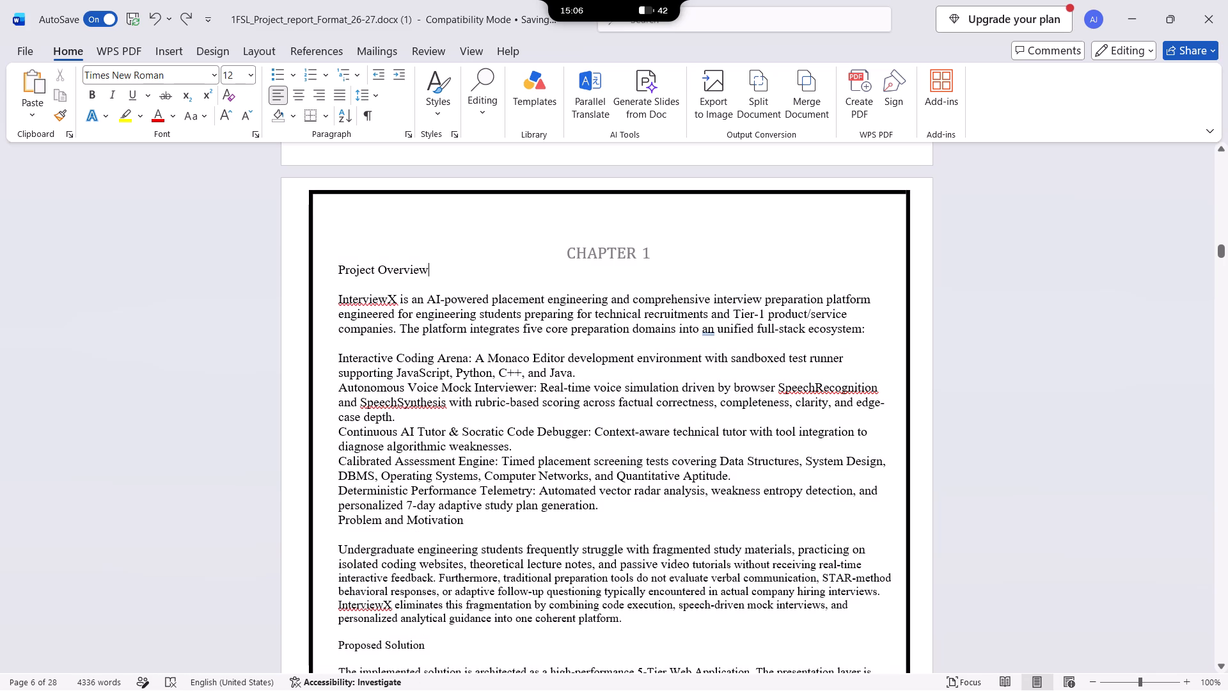
key("BackSpace")
key("BackSpace")
key("BackSpace")
key("BackSpace")
key("BackSpace")
key("BackSpace")
key("BackSpace")
key("BackSpace")
key("BackSpace")
key("BackSpace")
key("BackSpace")
key("BackSpace")
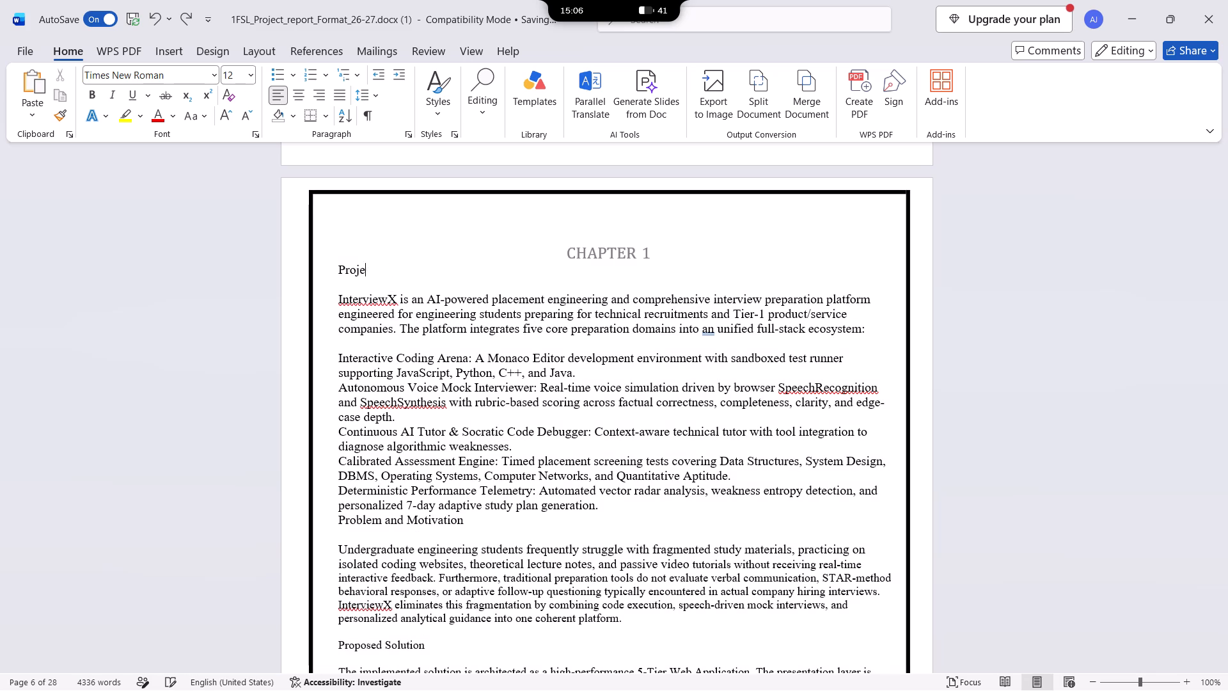
key("BackSpace")
key("BackSpace")
key("BackSpace")
key("BackSpace")
Open the page header of the first Chapter 1 page and select its "CHAPTER 1" text box.
triple_click(576, 242)
left_click(576, 242)
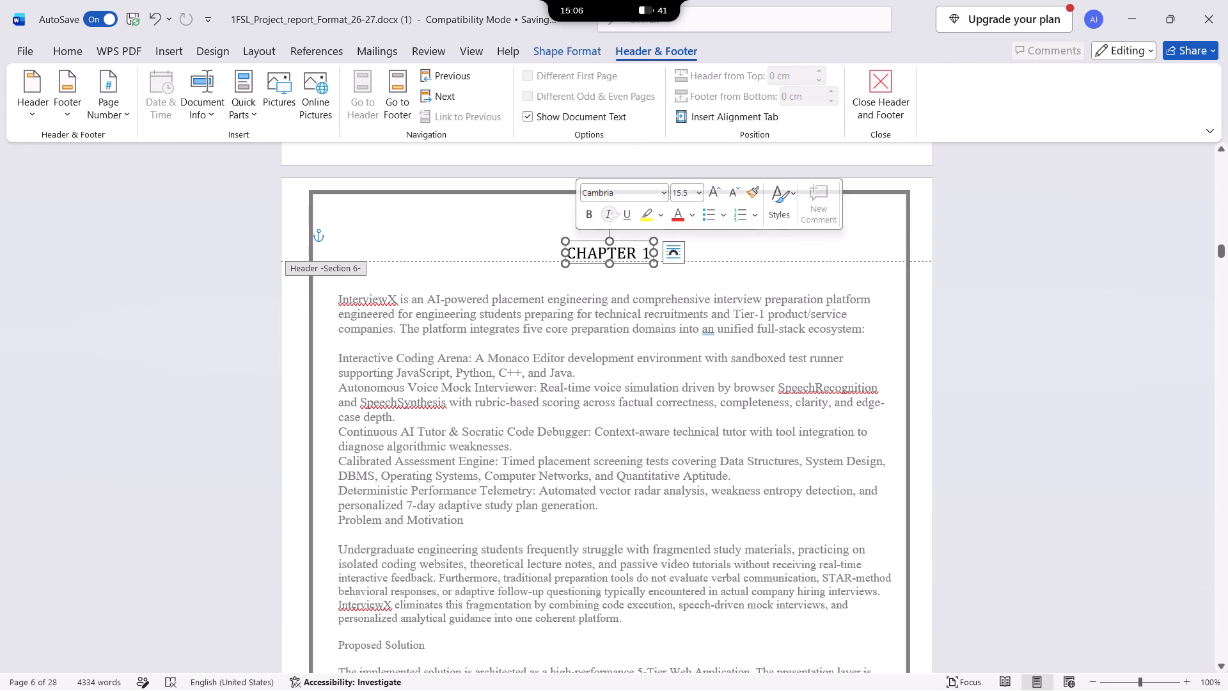
Replace the "CHAPTER 1" text in the Section 6 page header with "ABSTRACT" and return to the document body.
triple_click(589, 253)
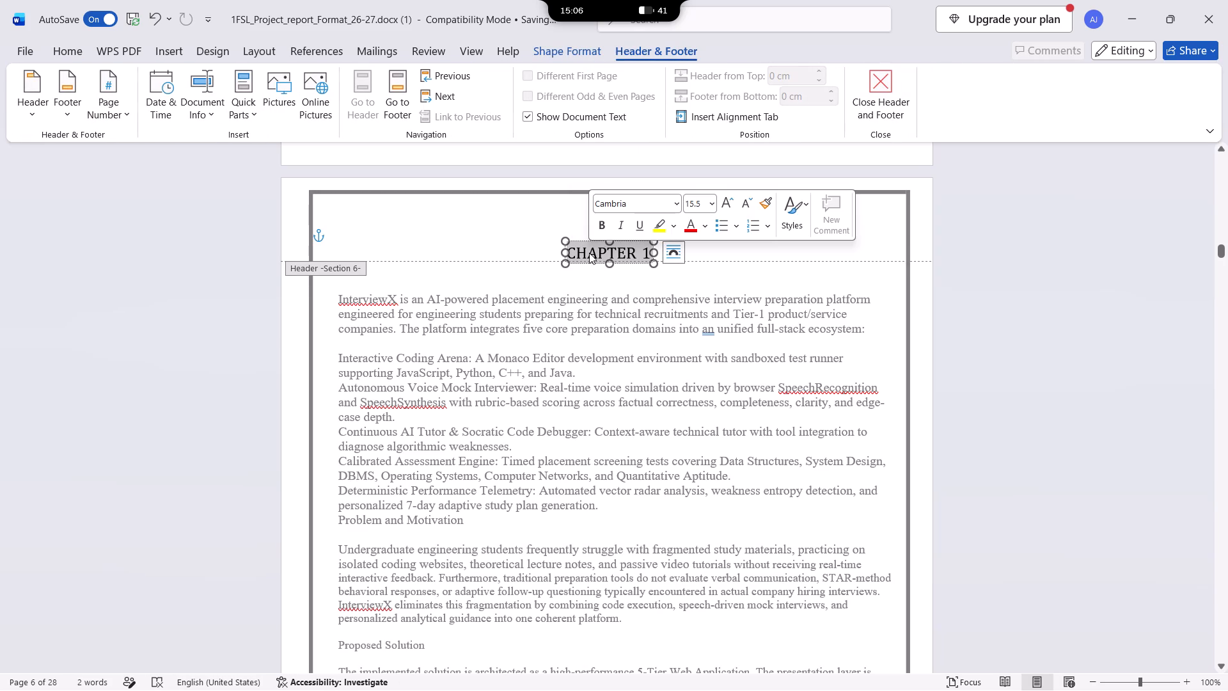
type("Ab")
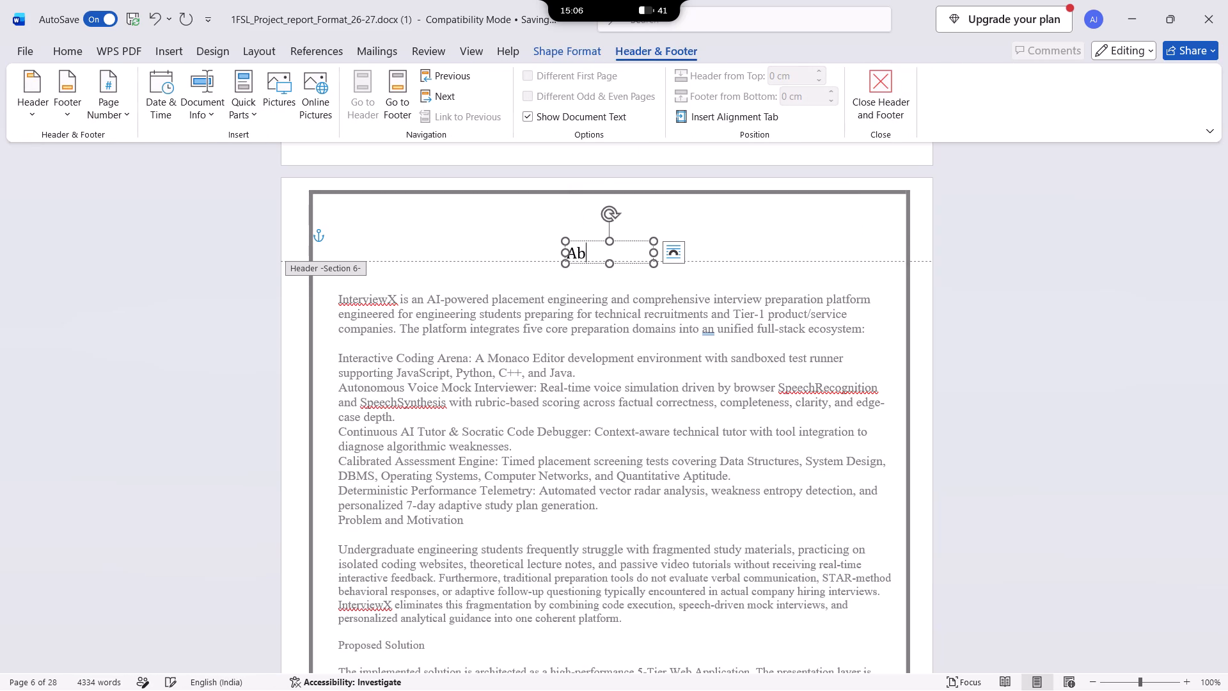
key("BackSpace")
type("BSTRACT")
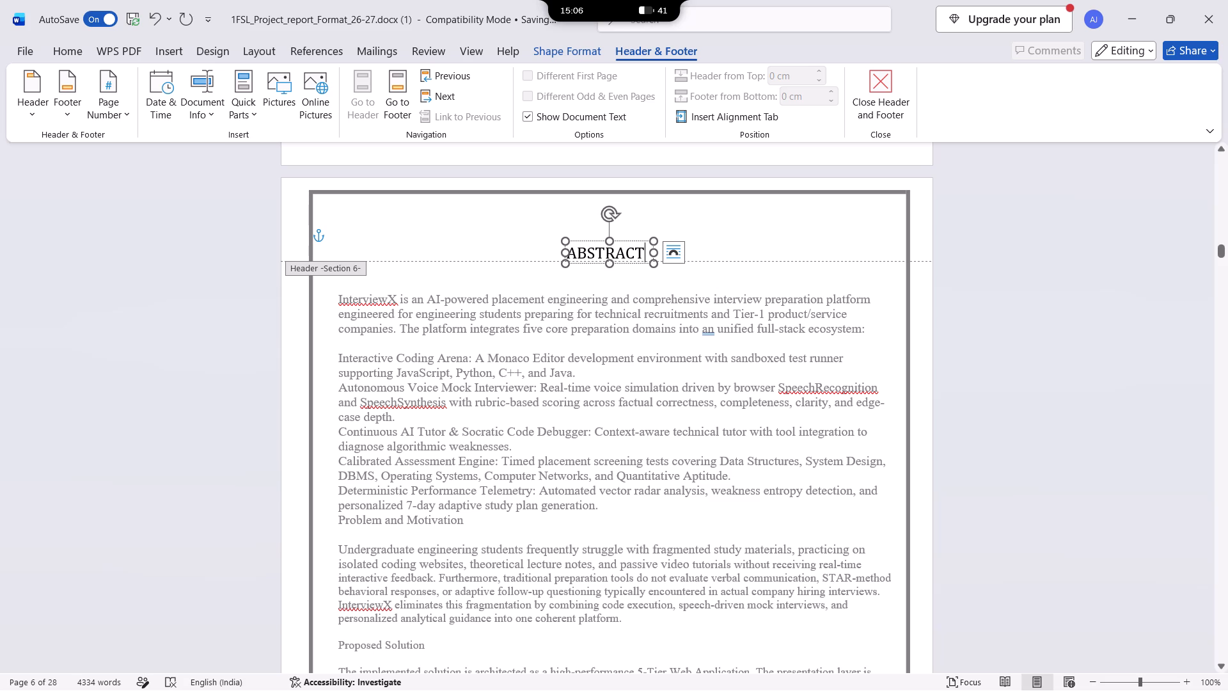
left_click(558, 309)
left_click(558, 309)
left_click(558, 309)
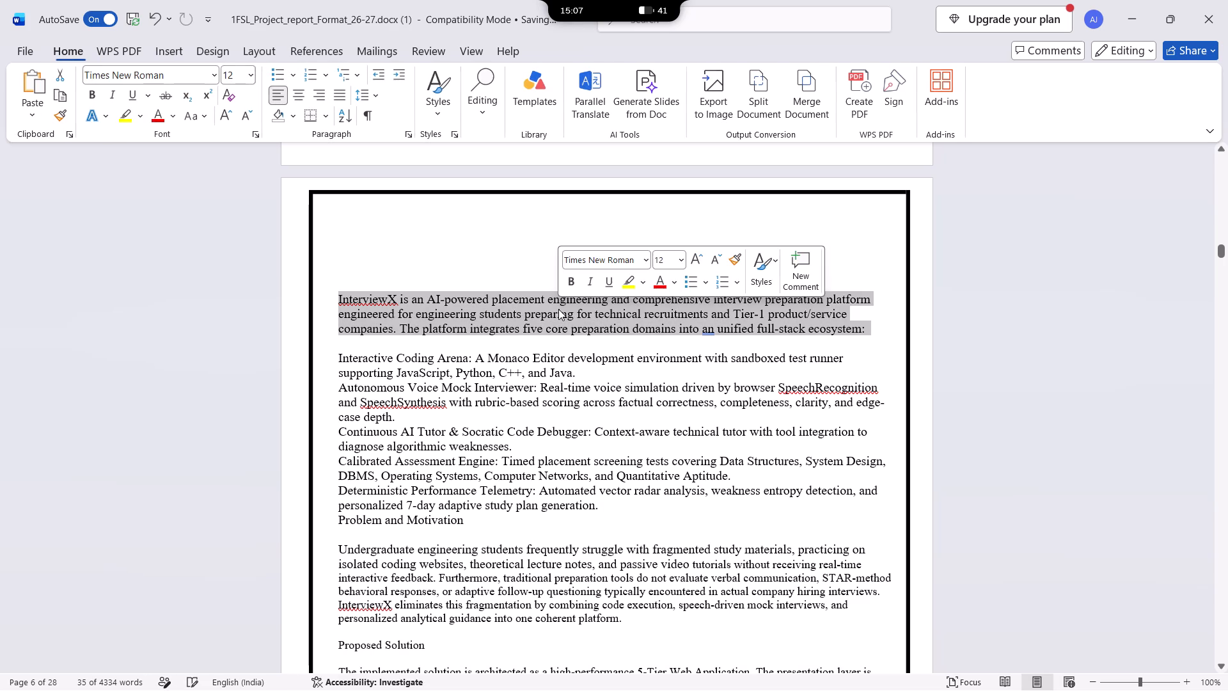
right_click(558, 309)
left_click(505, 308)
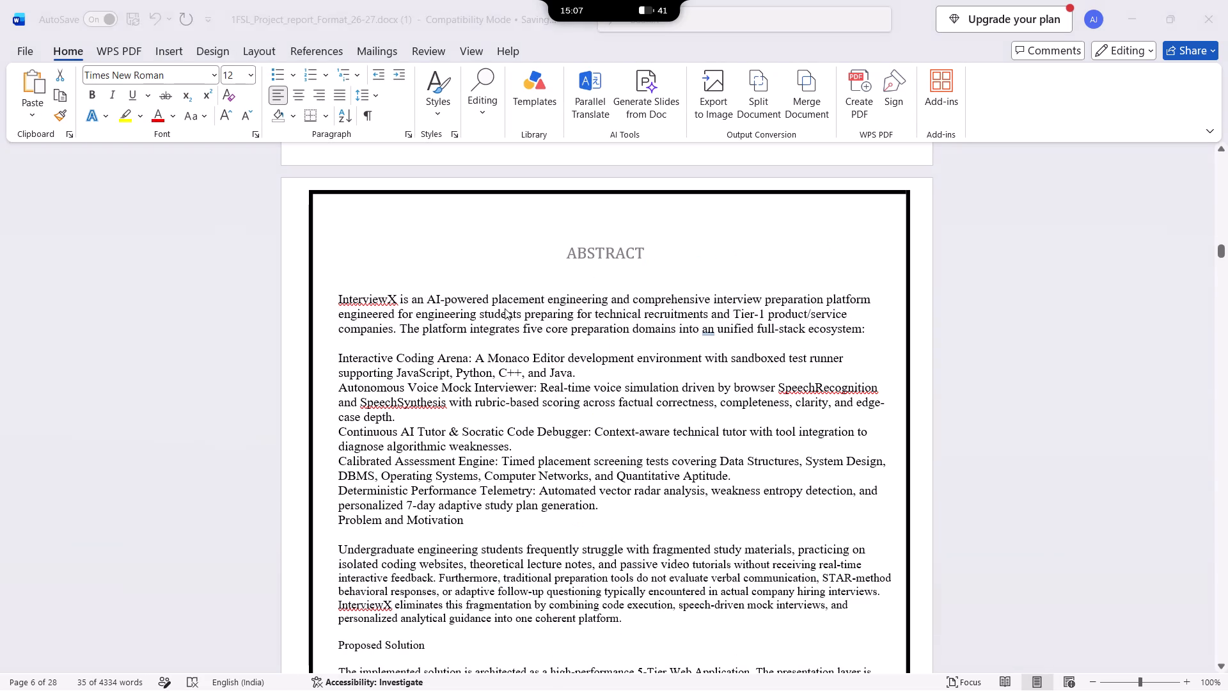
Look through the overview of open windows for the one to switch to.
left_click_drag(695, 355, 622, 334)
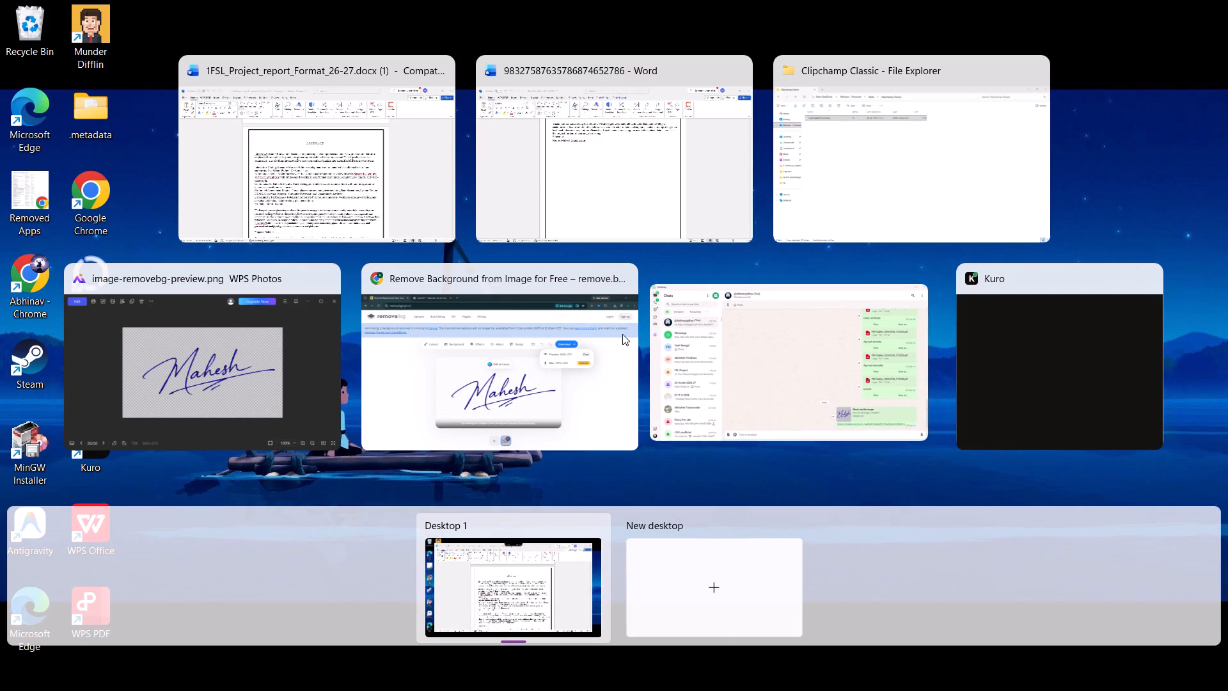
left_click_drag(622, 334, 661, 358)
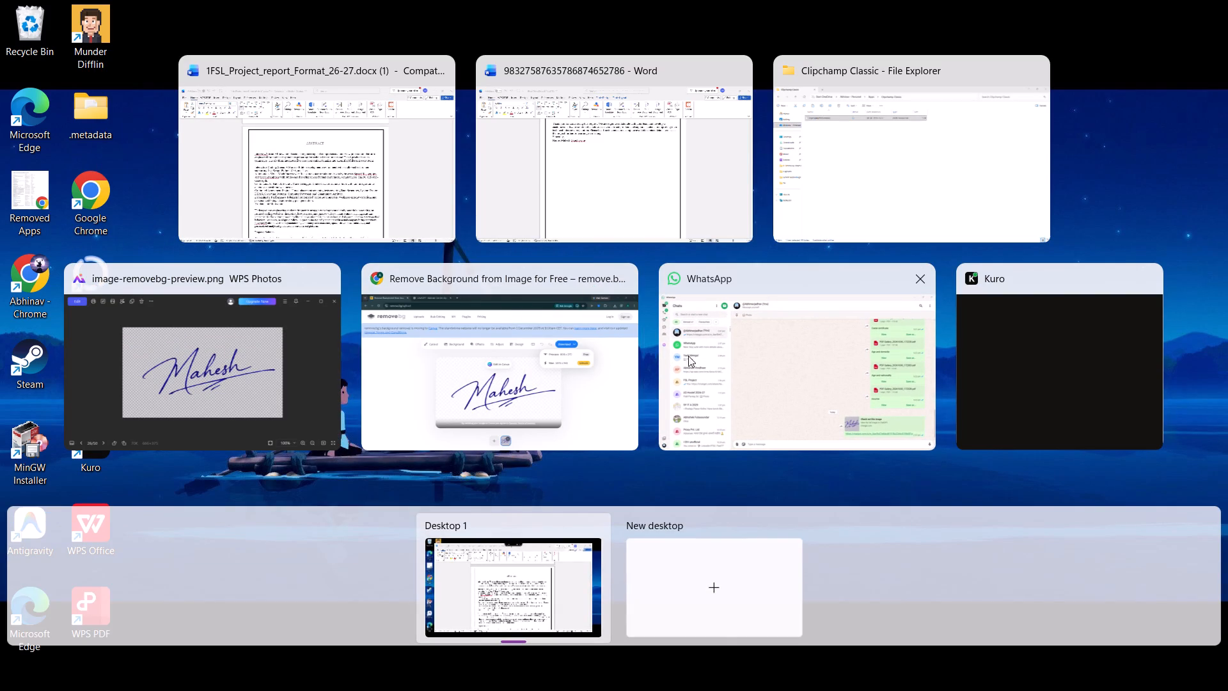
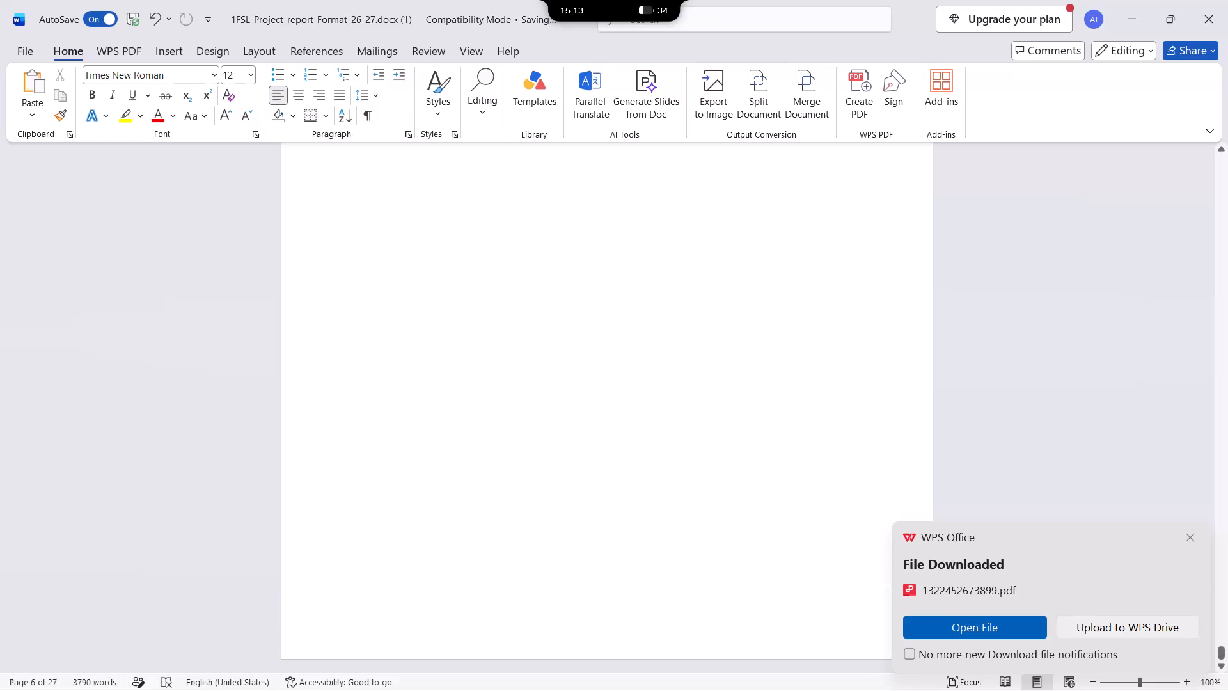
Review the report backwards from the final blank page, through the later chapters, to the page with the request letter's closing and signature.
scroll(714, 477, "up", 1)
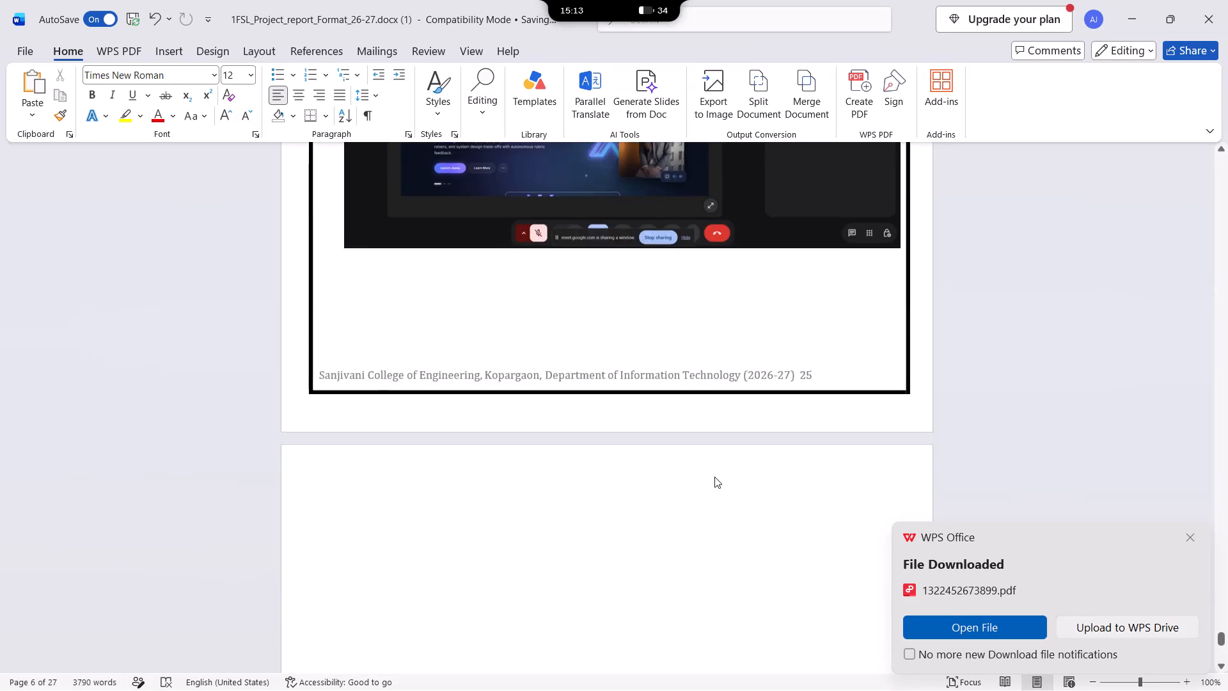
scroll(714, 477, "up", 1)
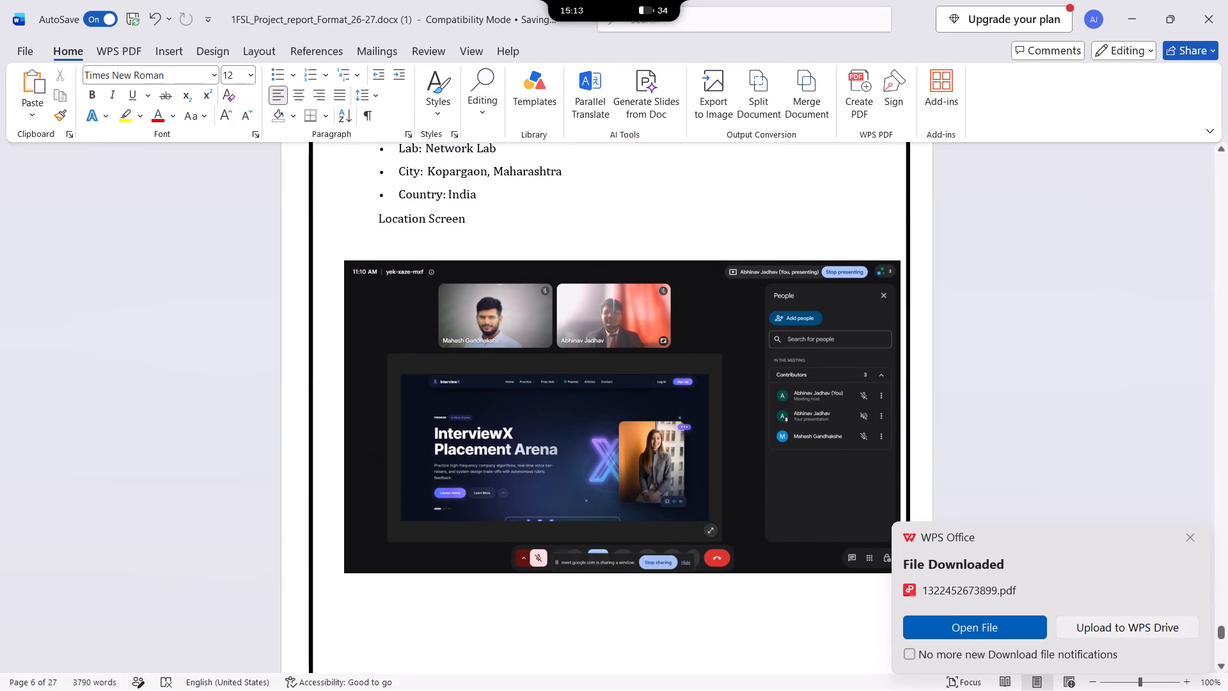
scroll(714, 477, "up", 2)
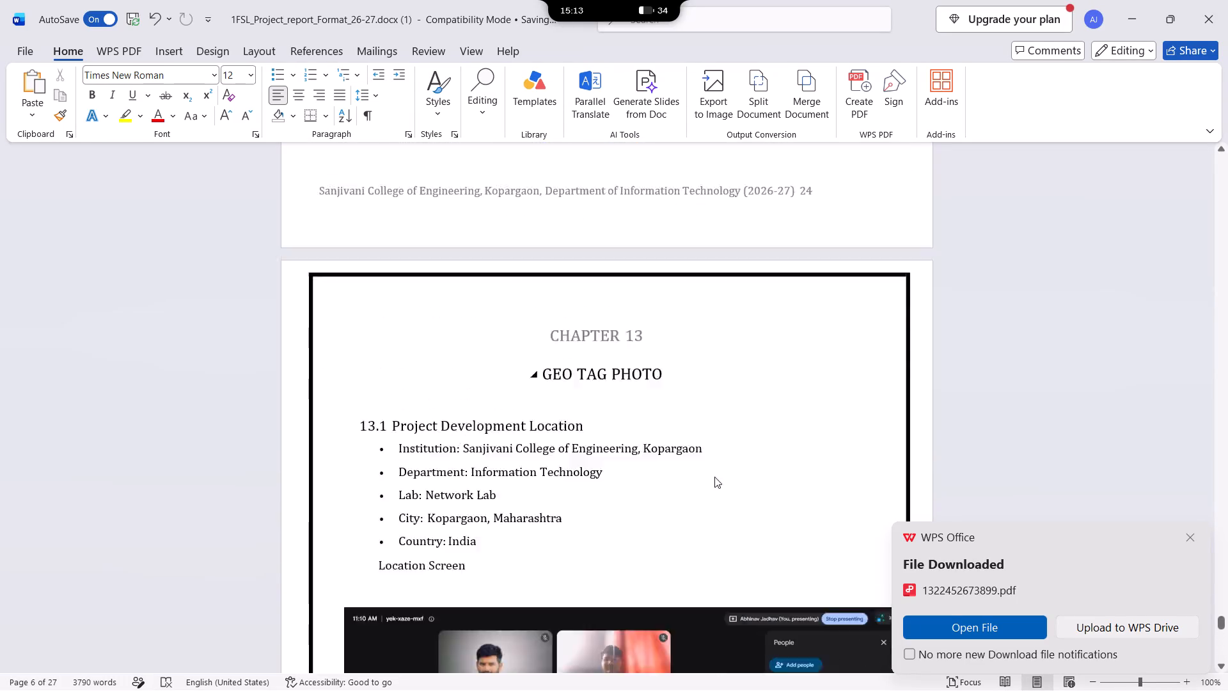
scroll(714, 477, "up", 5)
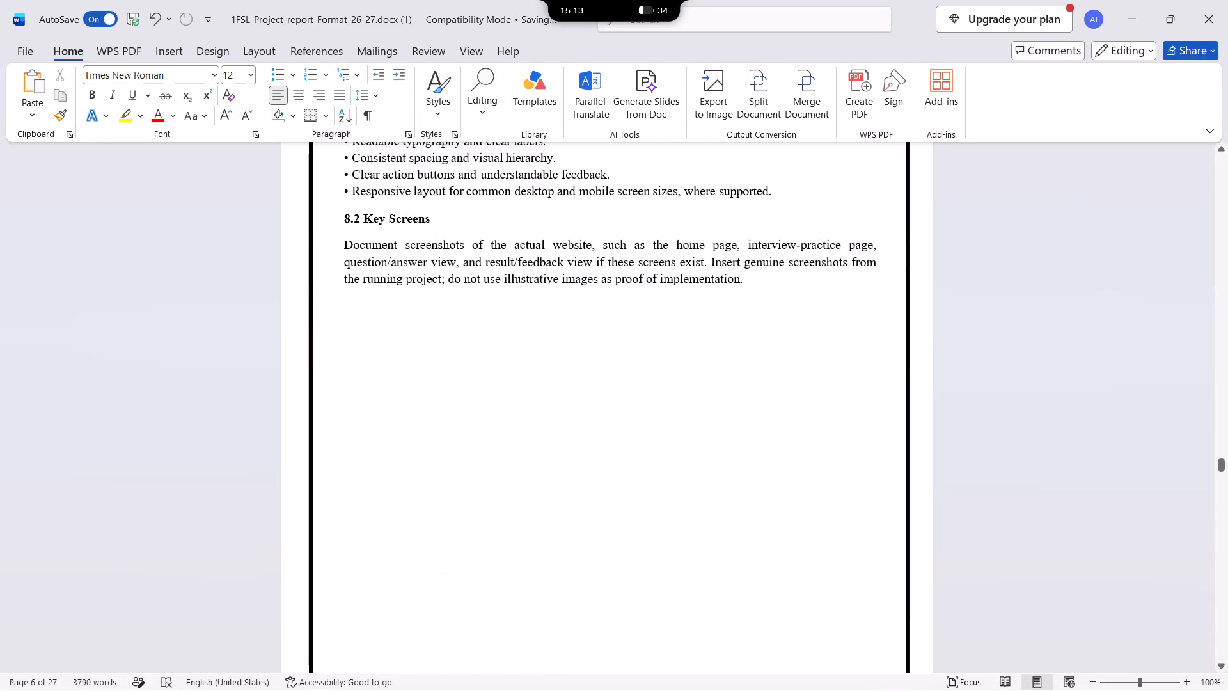
scroll(714, 477, "down", 3)
scroll(714, 477, "up", 1)
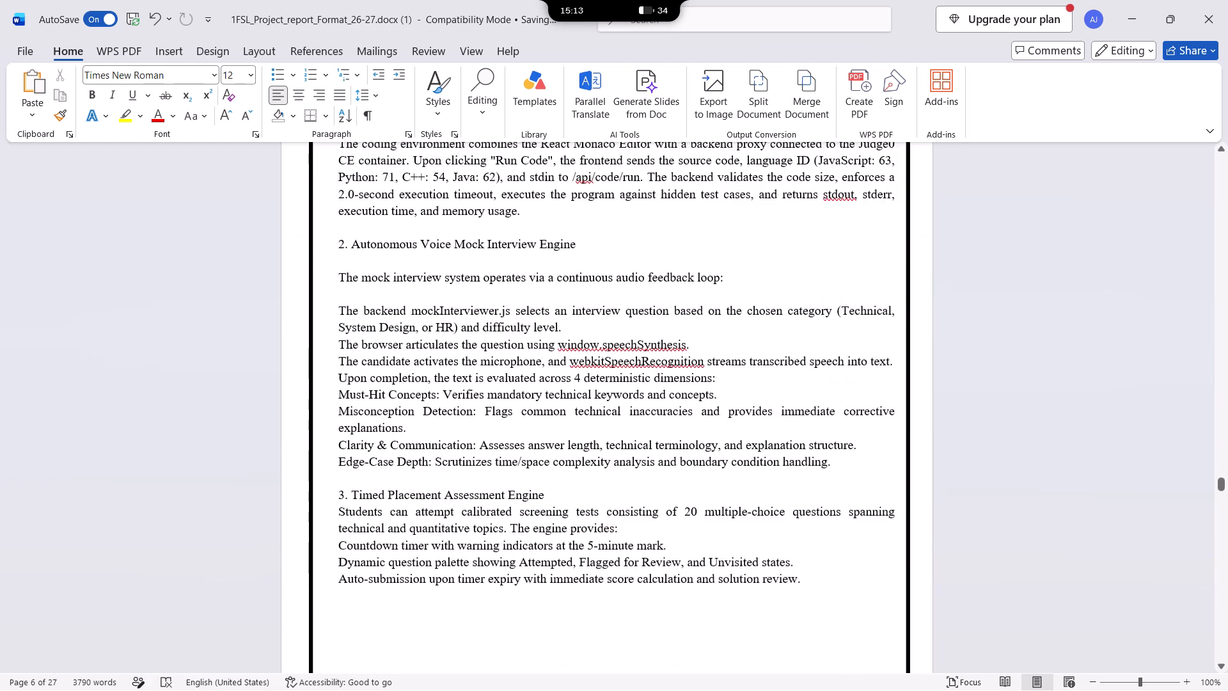
scroll(714, 477, "up", 3)
scroll(714, 477, "down", 1)
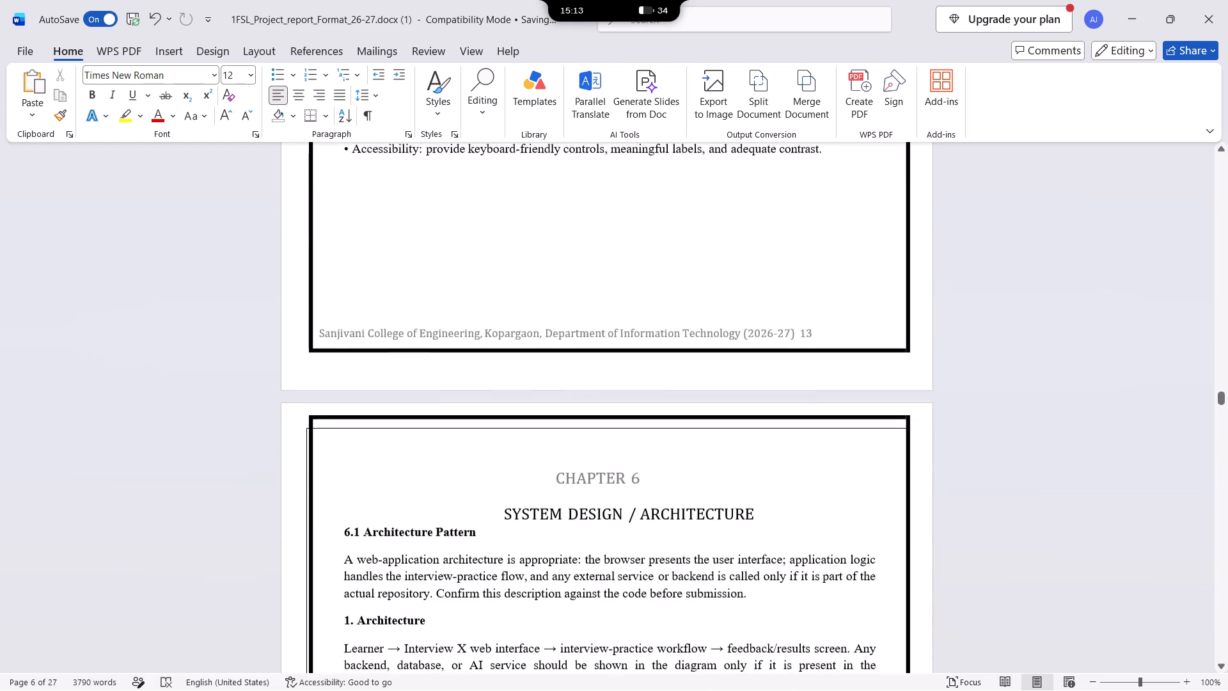
scroll(714, 477, "up", 2)
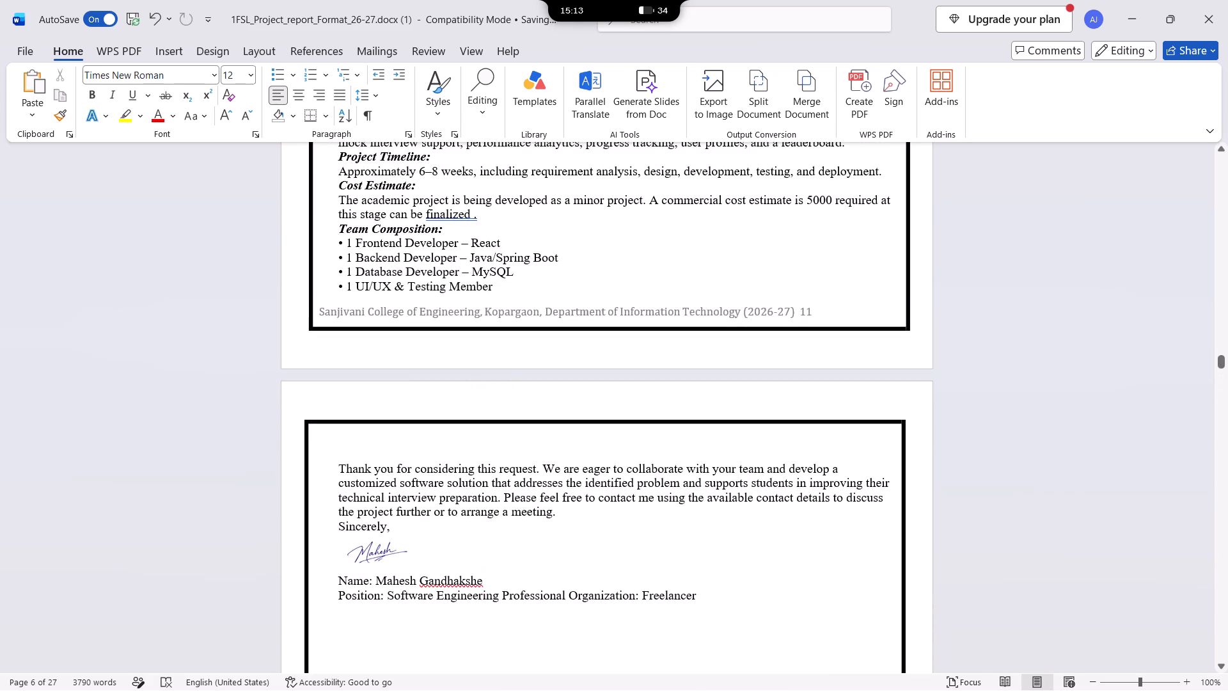
scroll(714, 477, "down", 1)
double_click(700, 468)
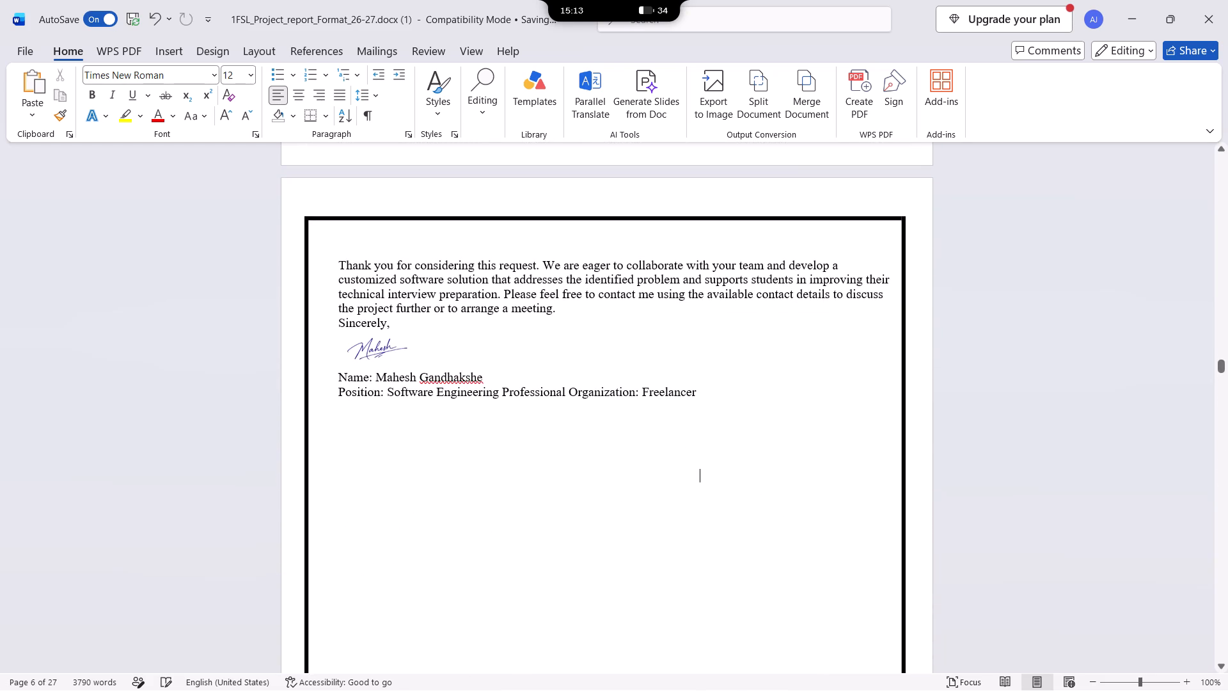
Print only the current page, the signed closing page of the client letter, using Microsoft Print to PDF.
key("ctrl+p")
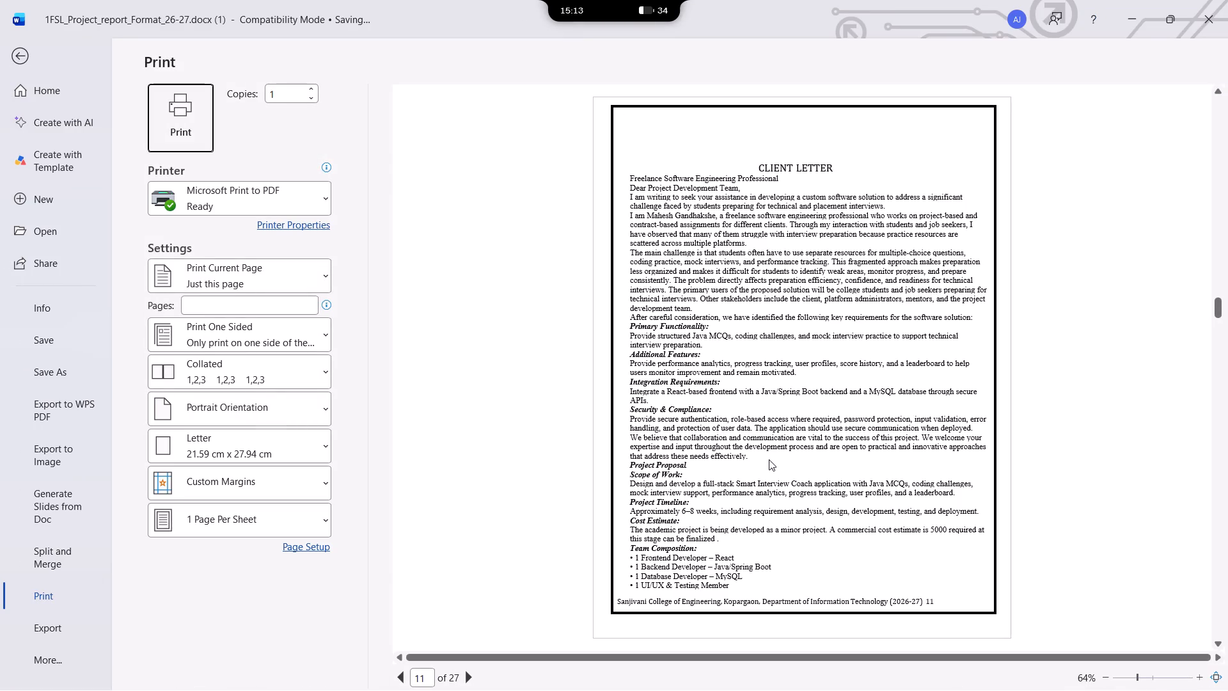
scroll(769, 459, "down", 1)
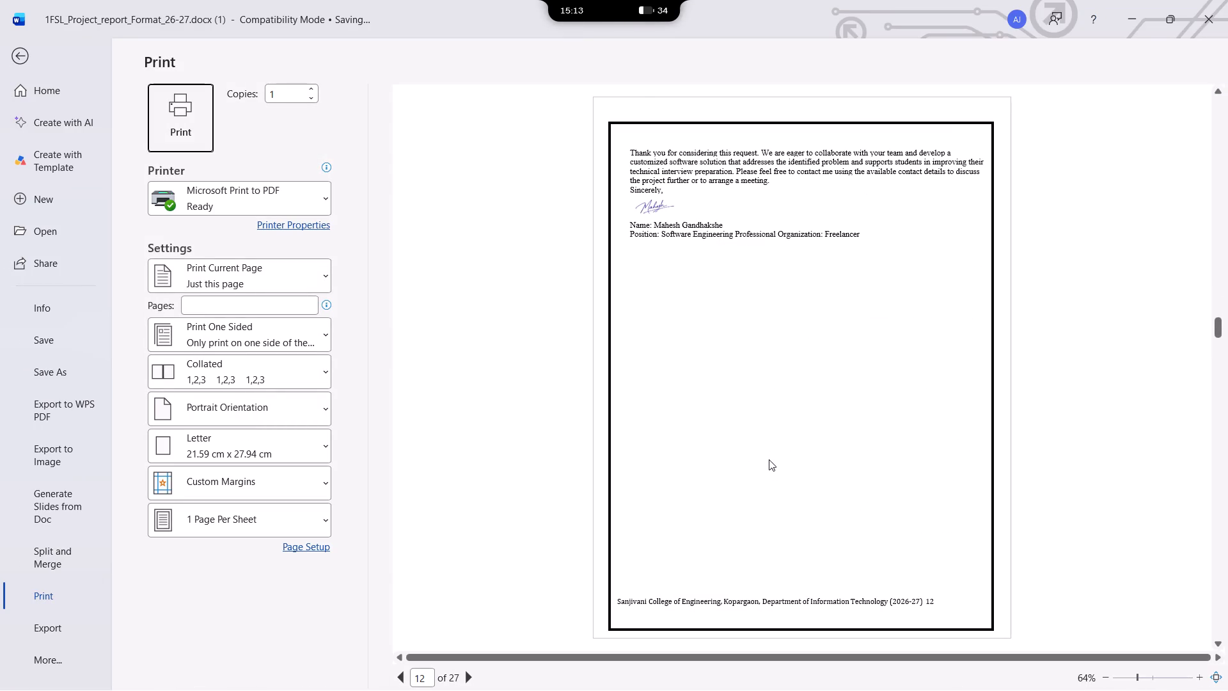
scroll(769, 459, "down", 1)
left_click(769, 459)
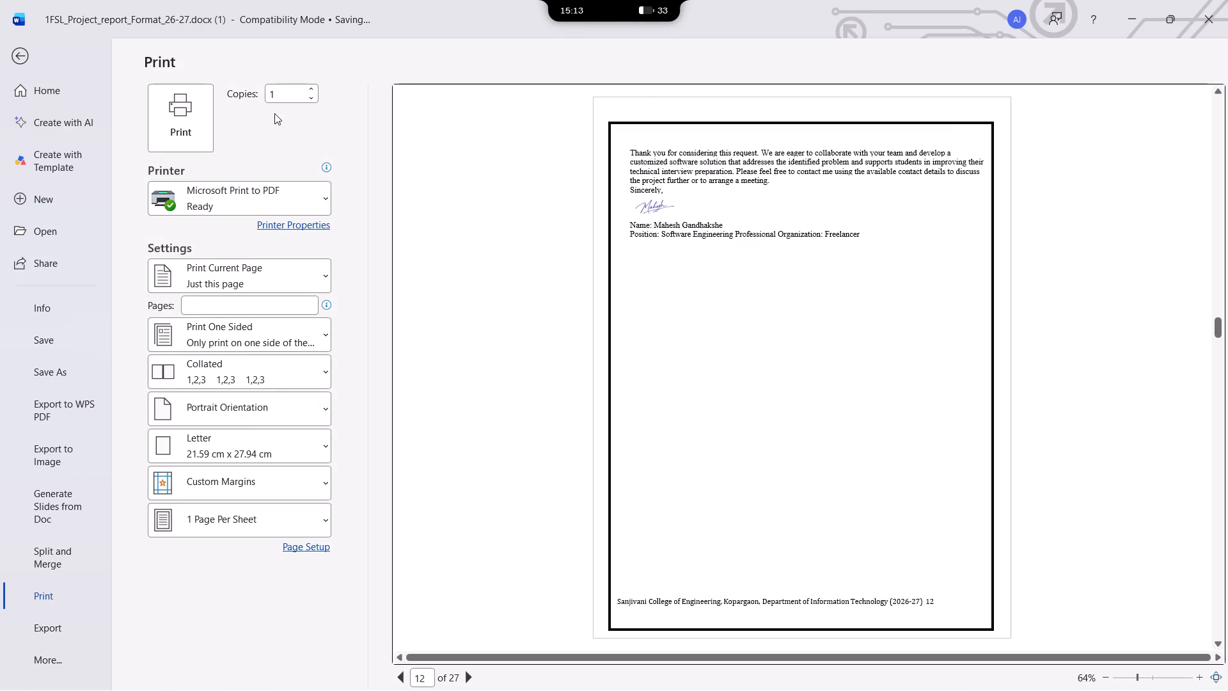
left_click(178, 127)
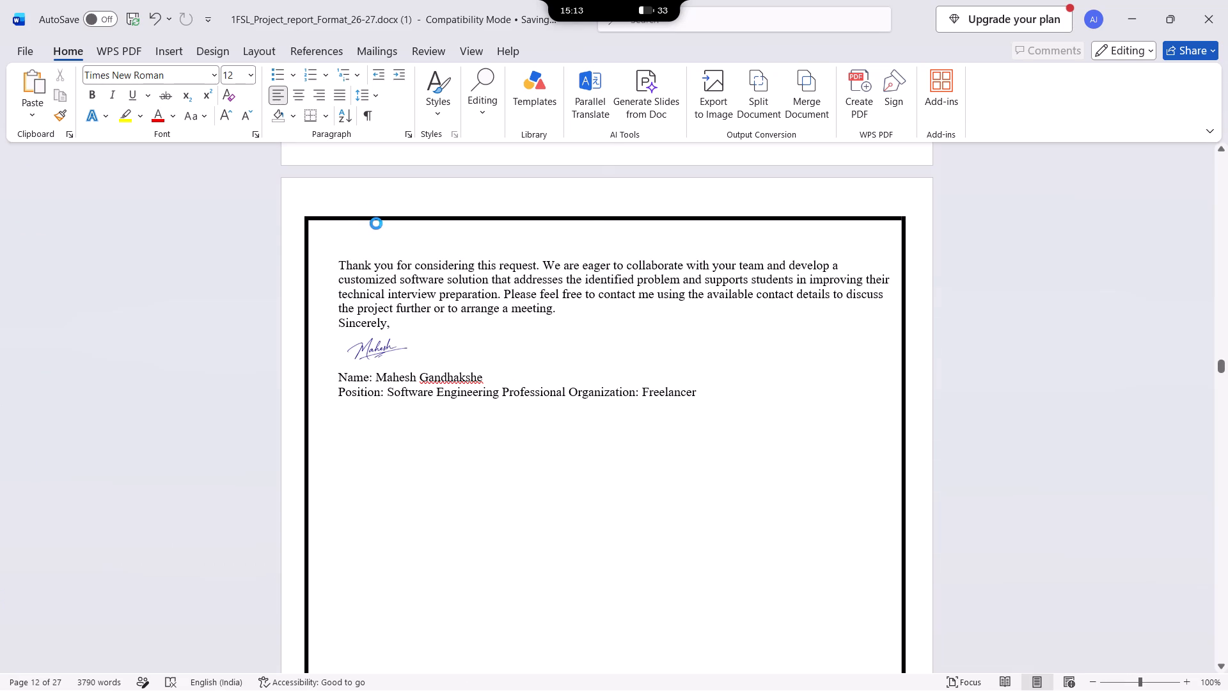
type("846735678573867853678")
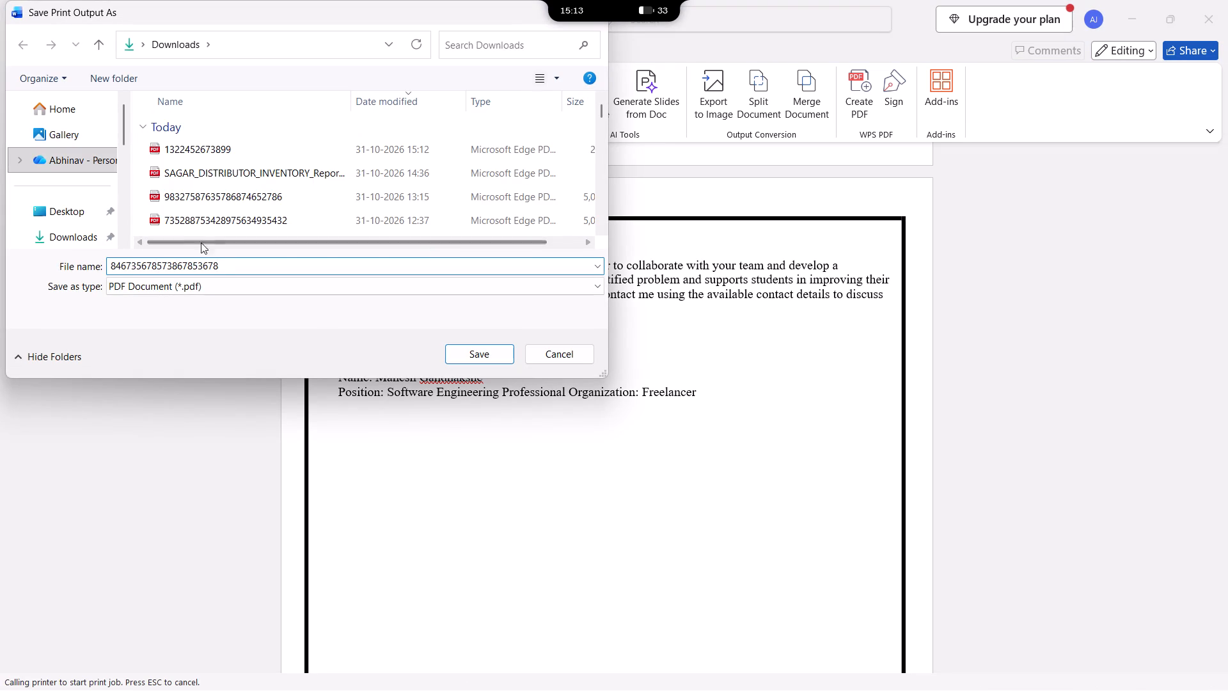
left_click(83, 232)
key("Return")
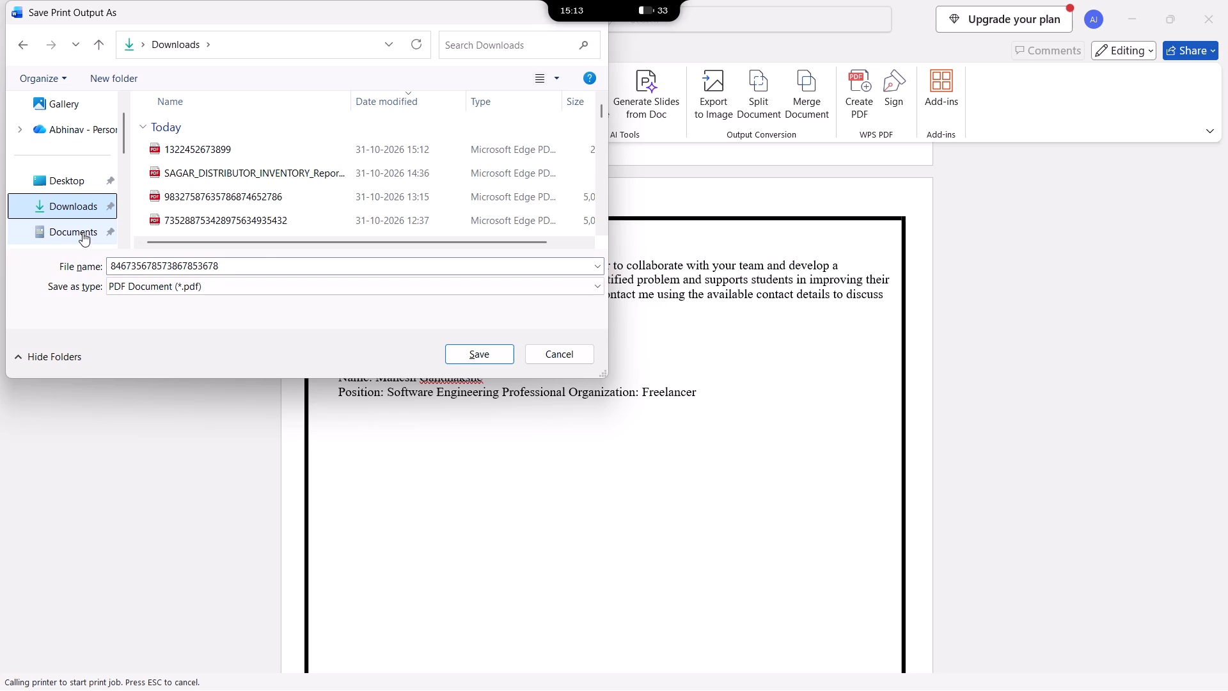
left_click(466, 350)
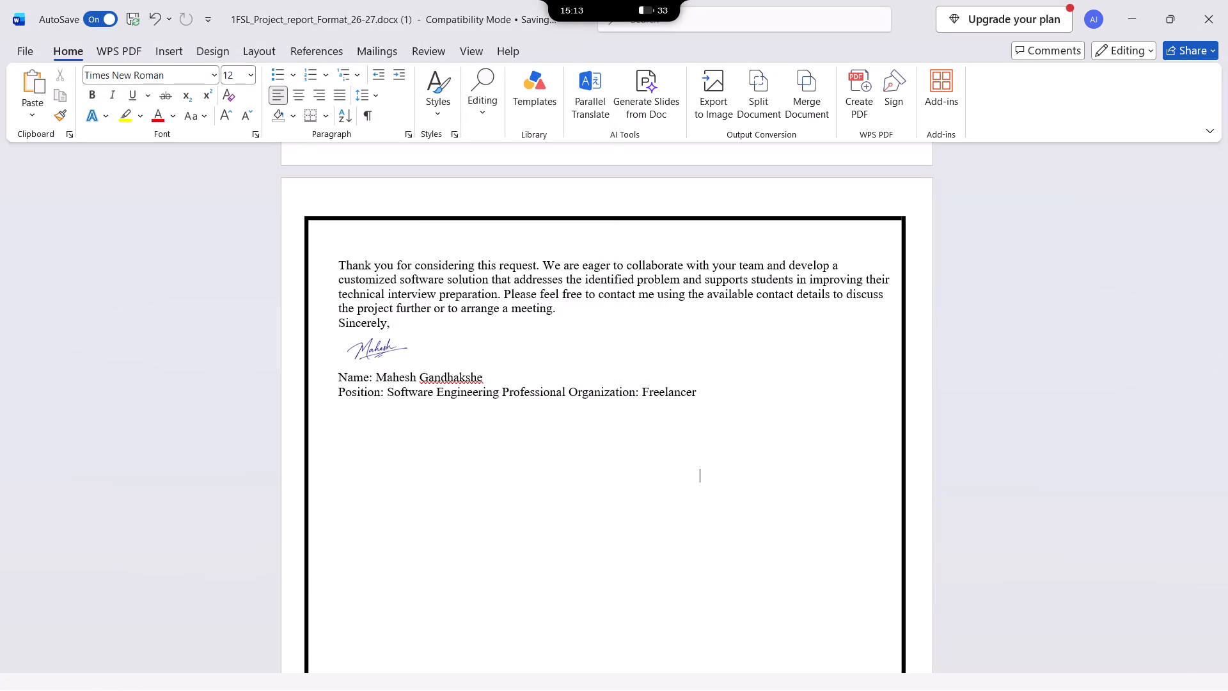
Switch from the project report document to another open window.
key("alt+Tab")
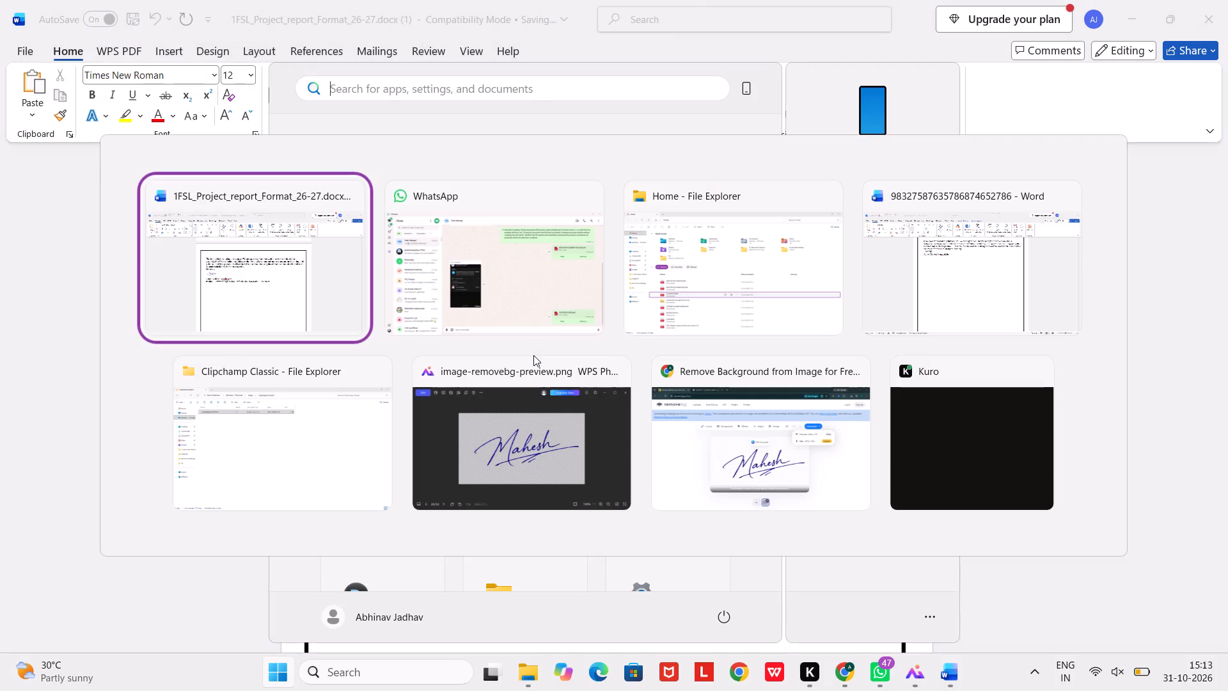
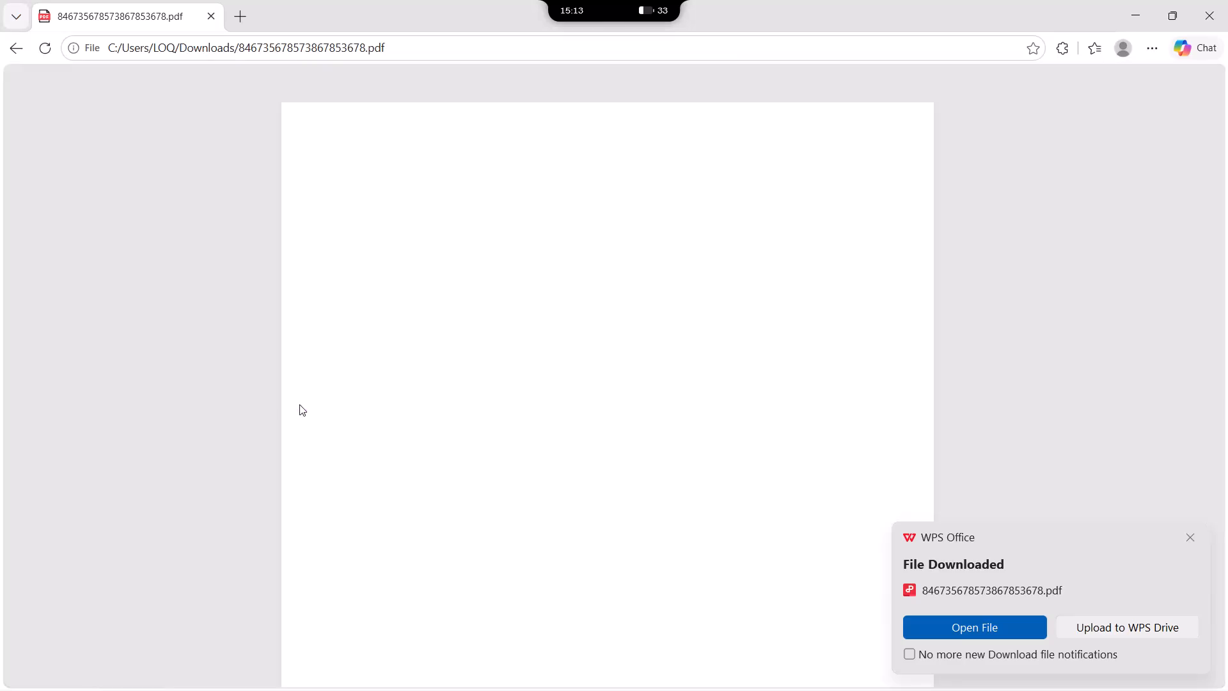
left_click(1227, 0)
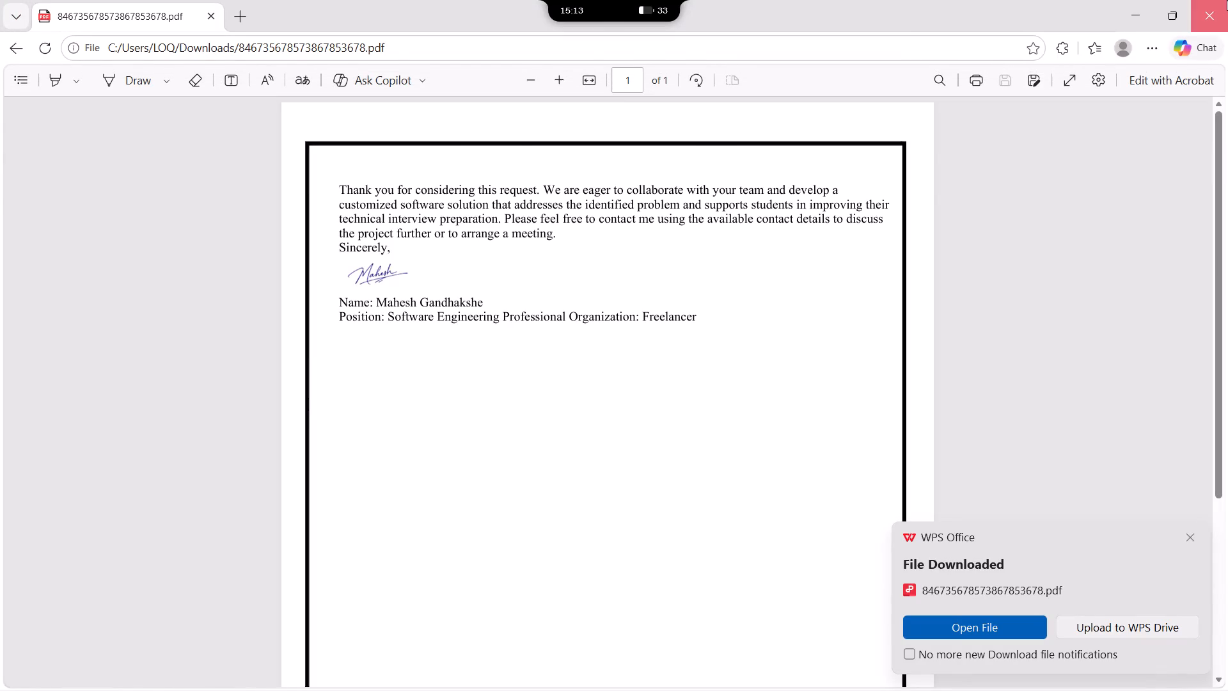
left_click(345, 403)
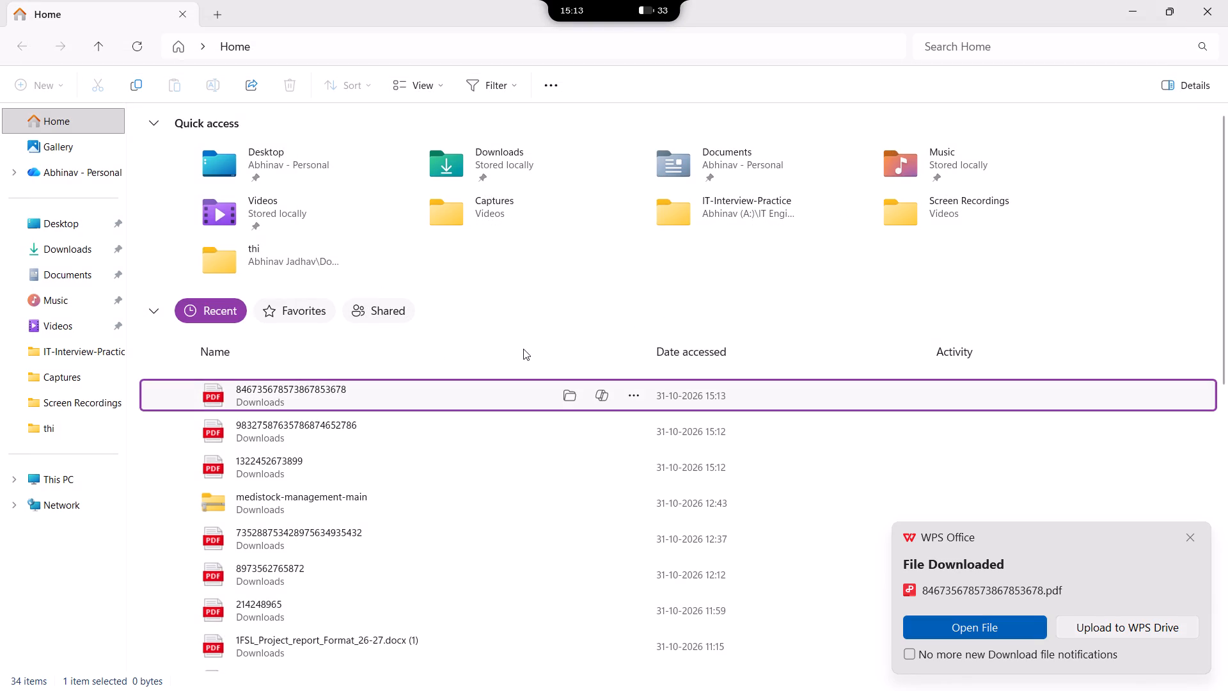
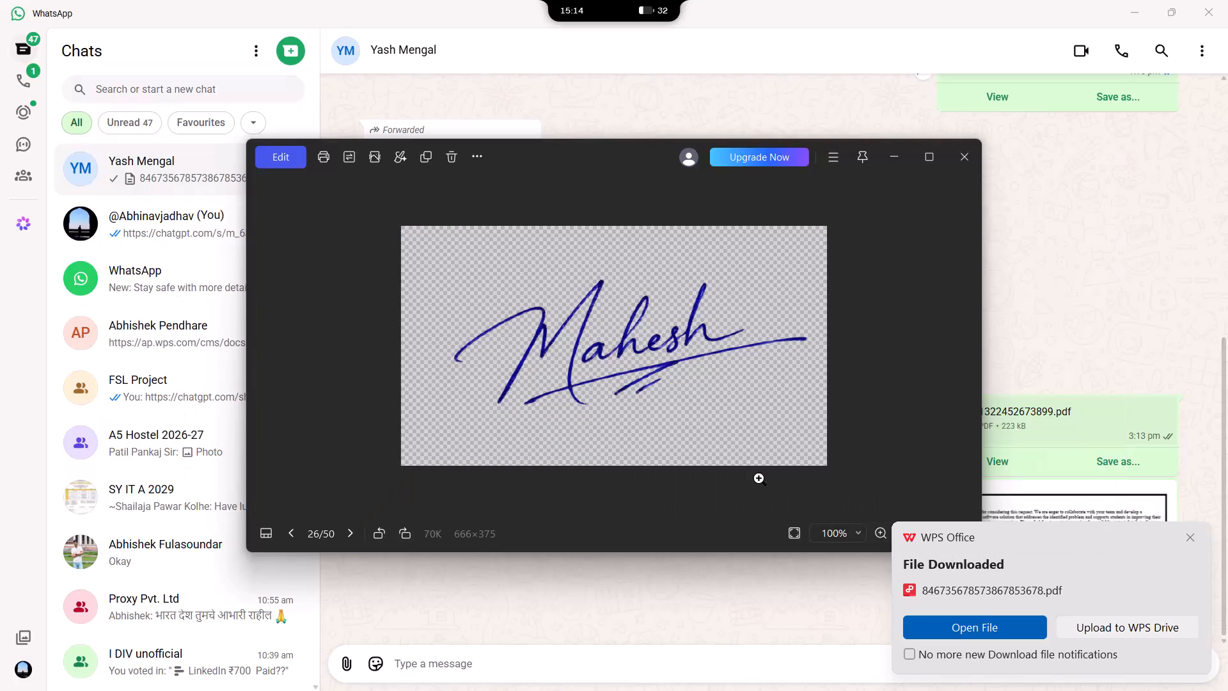
Close the image viewer window showing the blue handwritten signature.
key("ctrl+w")
left_click(968, 166)
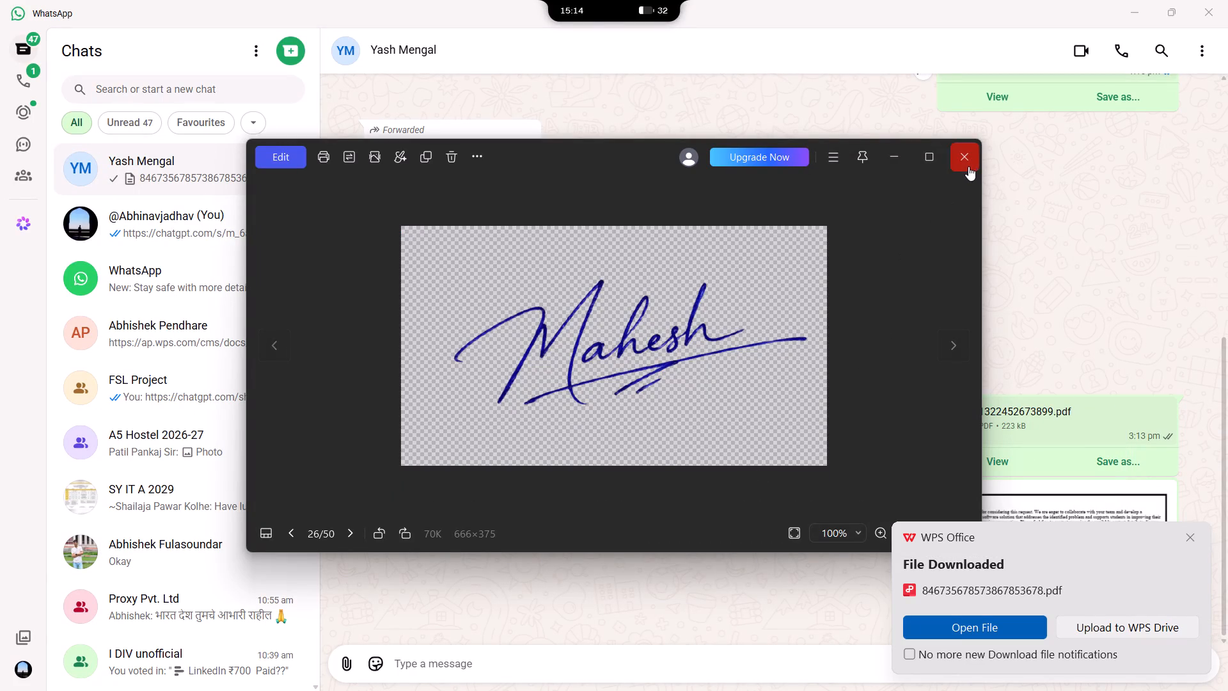
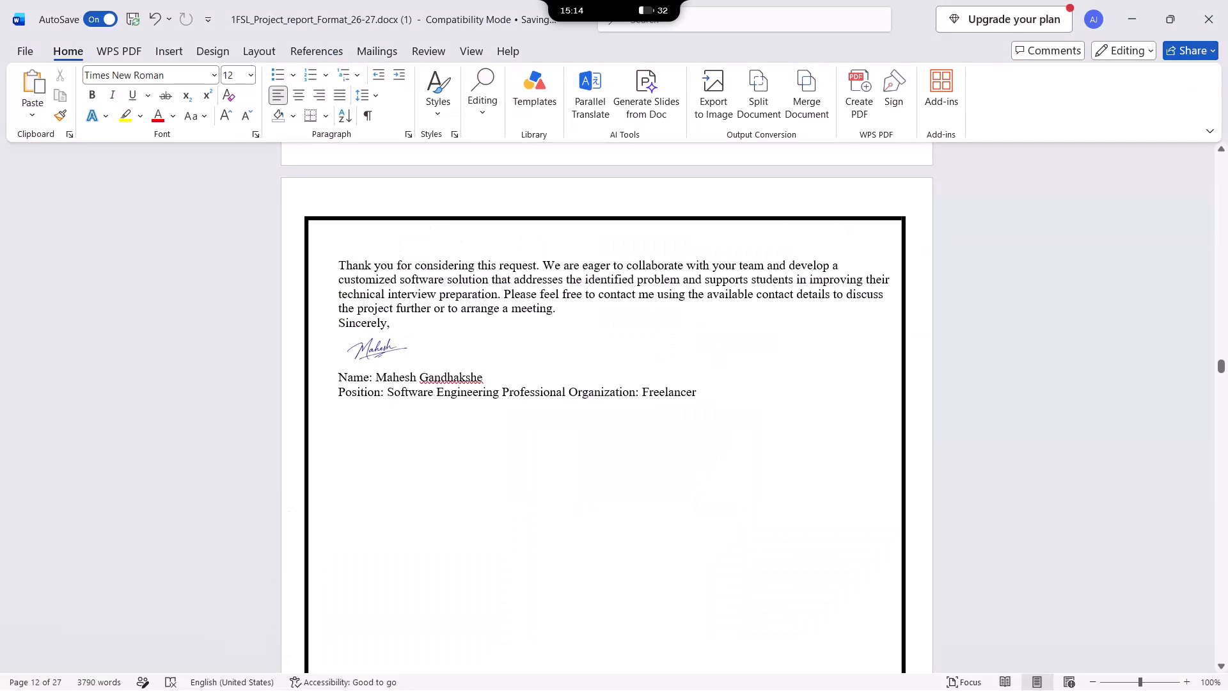
Switch to the File Explorer window showing Home and close it.
scroll(578, 316, "up", 20)
scroll(578, 316, "up", 11)
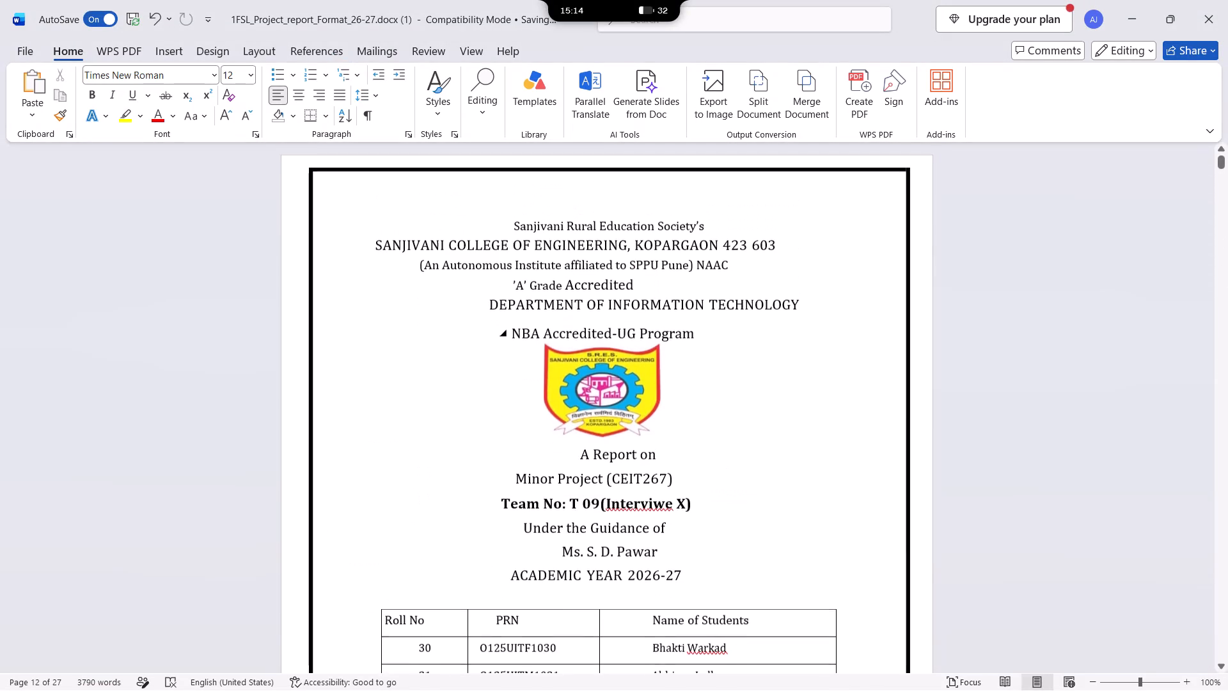
key("alt+Tab")
key("alt+Tab")
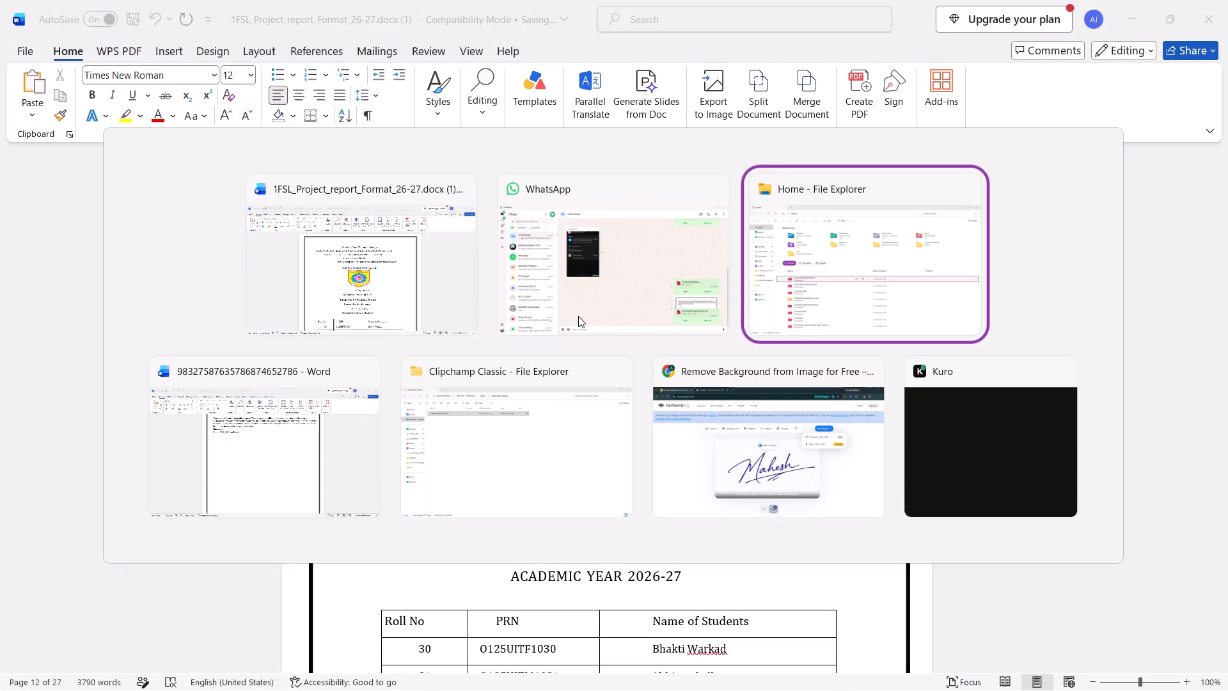
left_click(1227, 0)
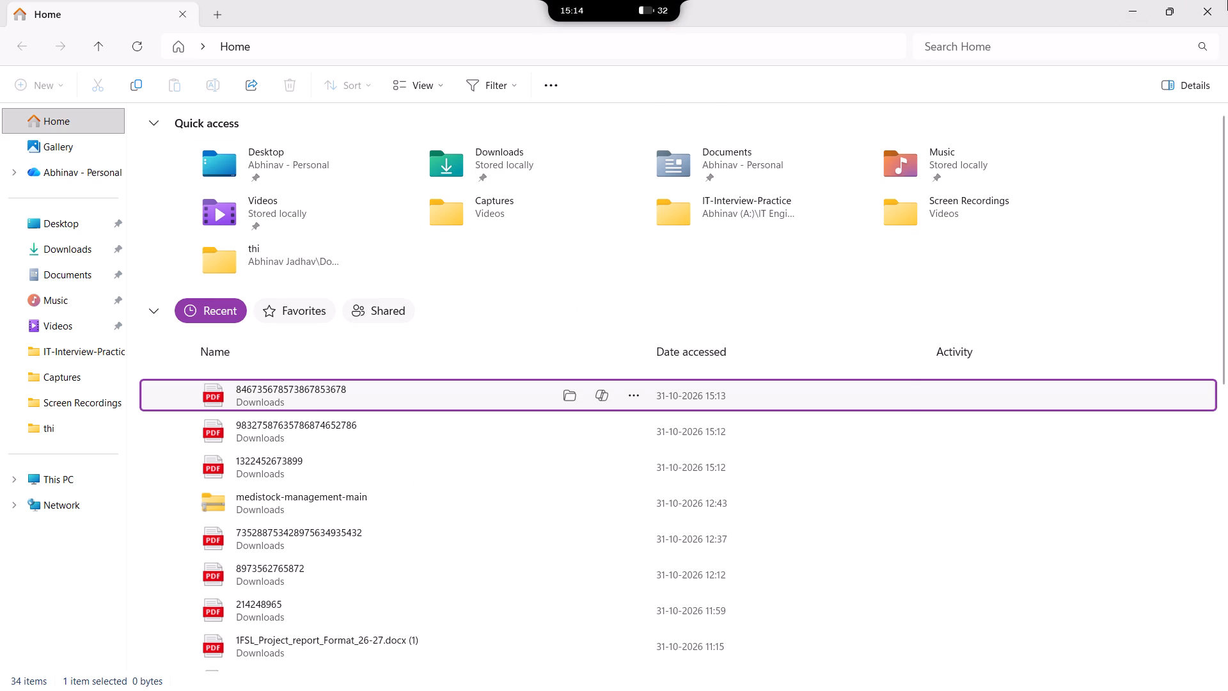
Go through the open windows to switch to the Clipchamp Classic folder in File Explorer.
key("alt+Tab")
key("alt+Tab")
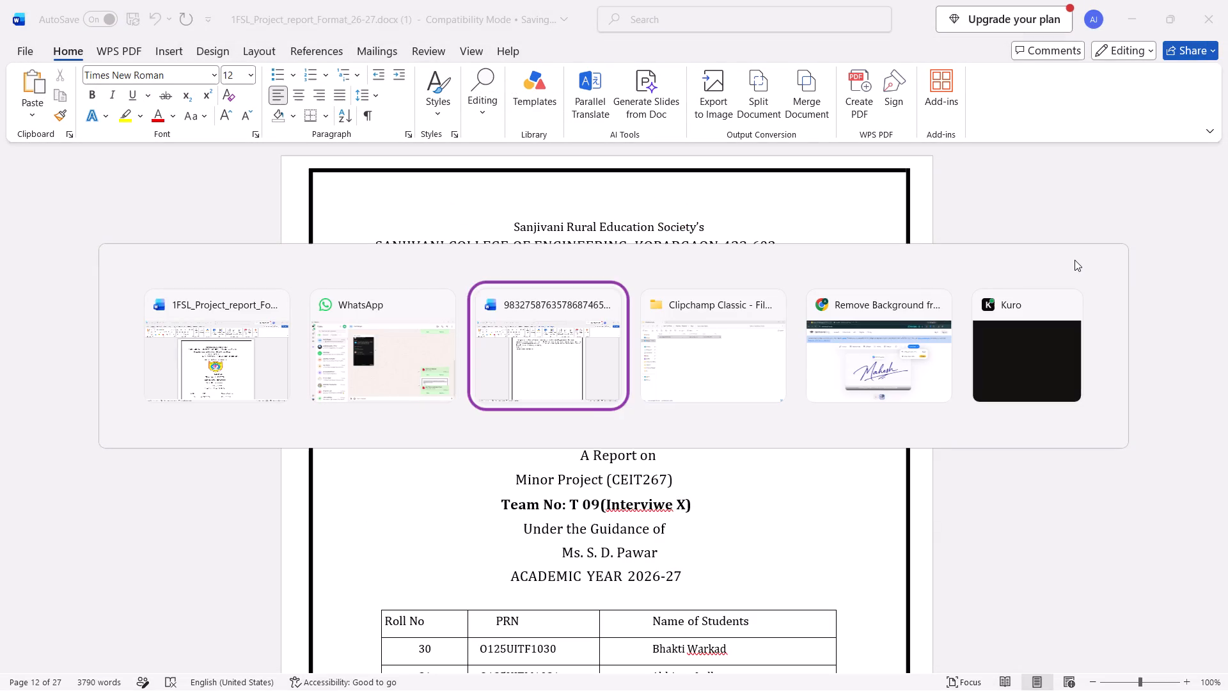
key("alt+Tab")
key("alt+Tab")
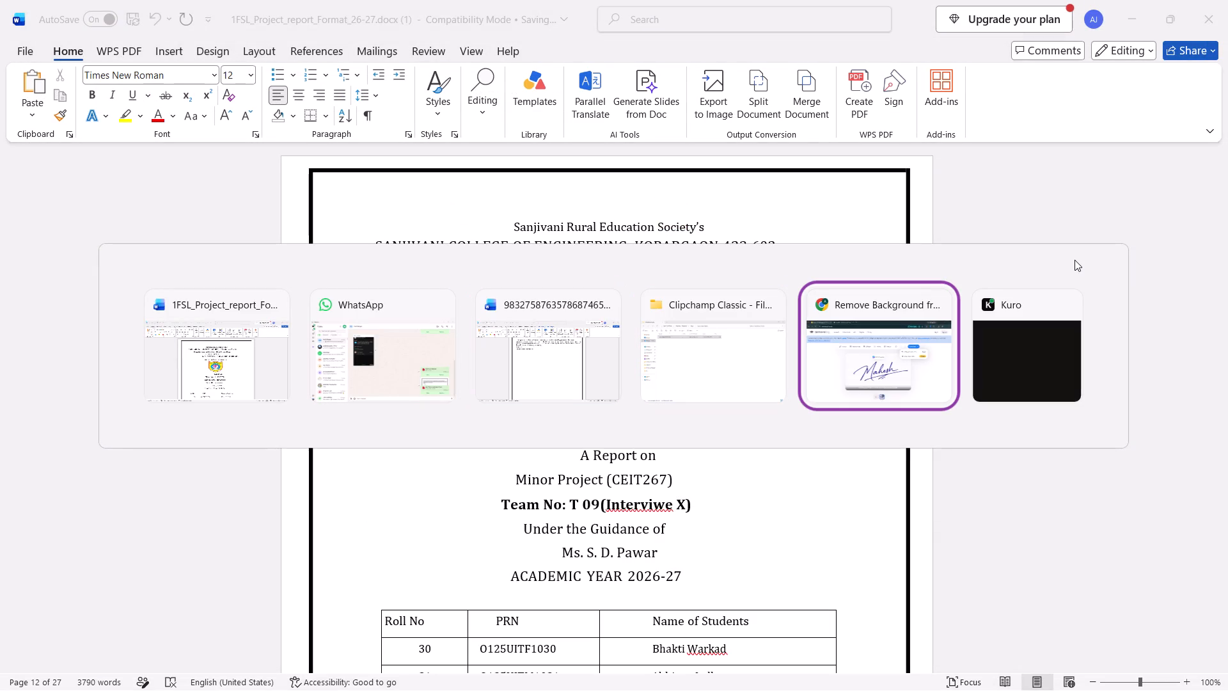
key("alt+Tab")
key("alt+Tab")
key("alt+Tab")
key("alt+Tab")
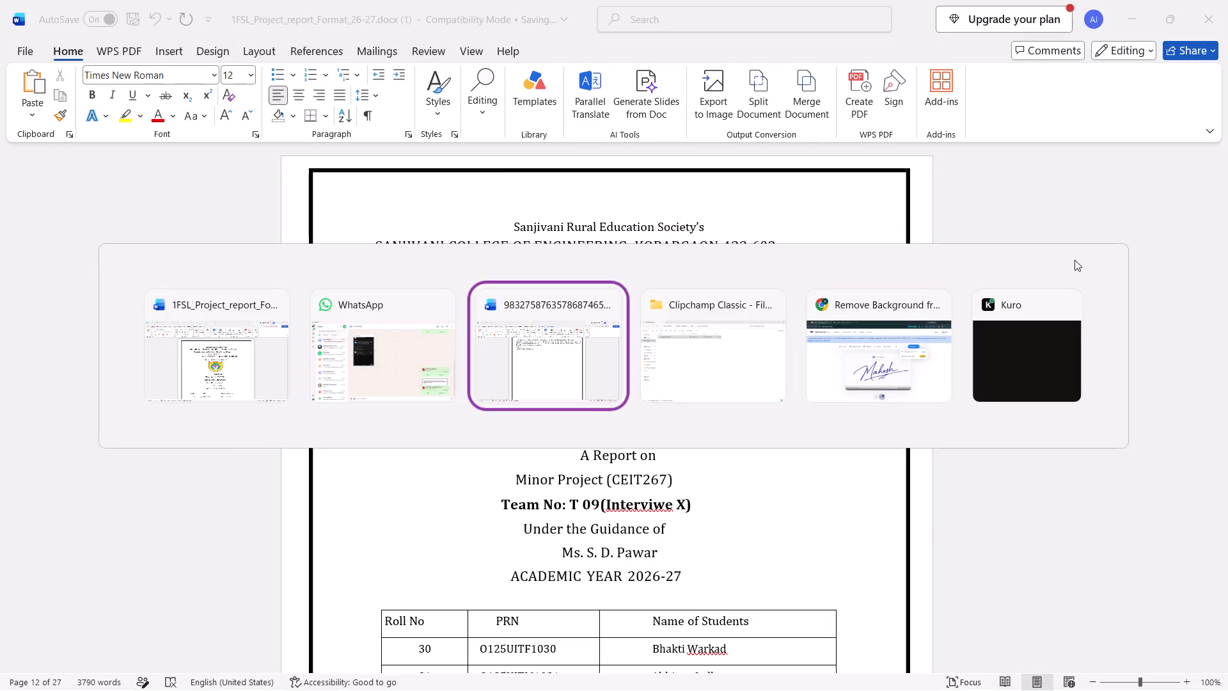
key("alt+Tab")
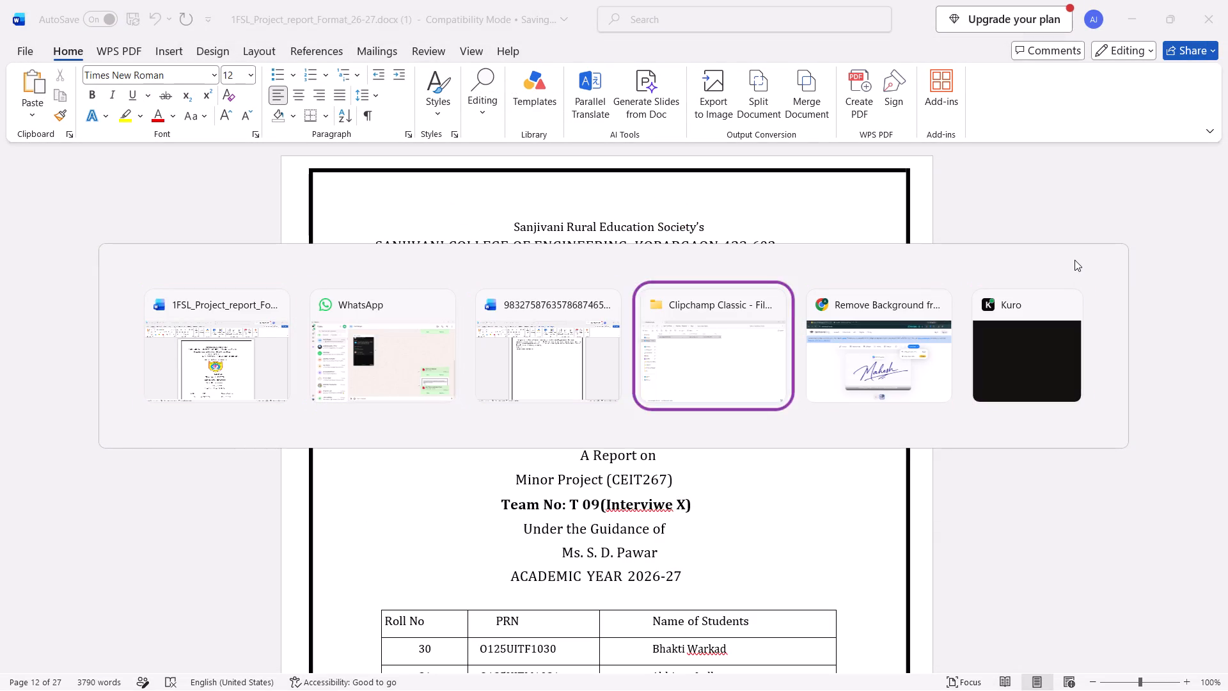
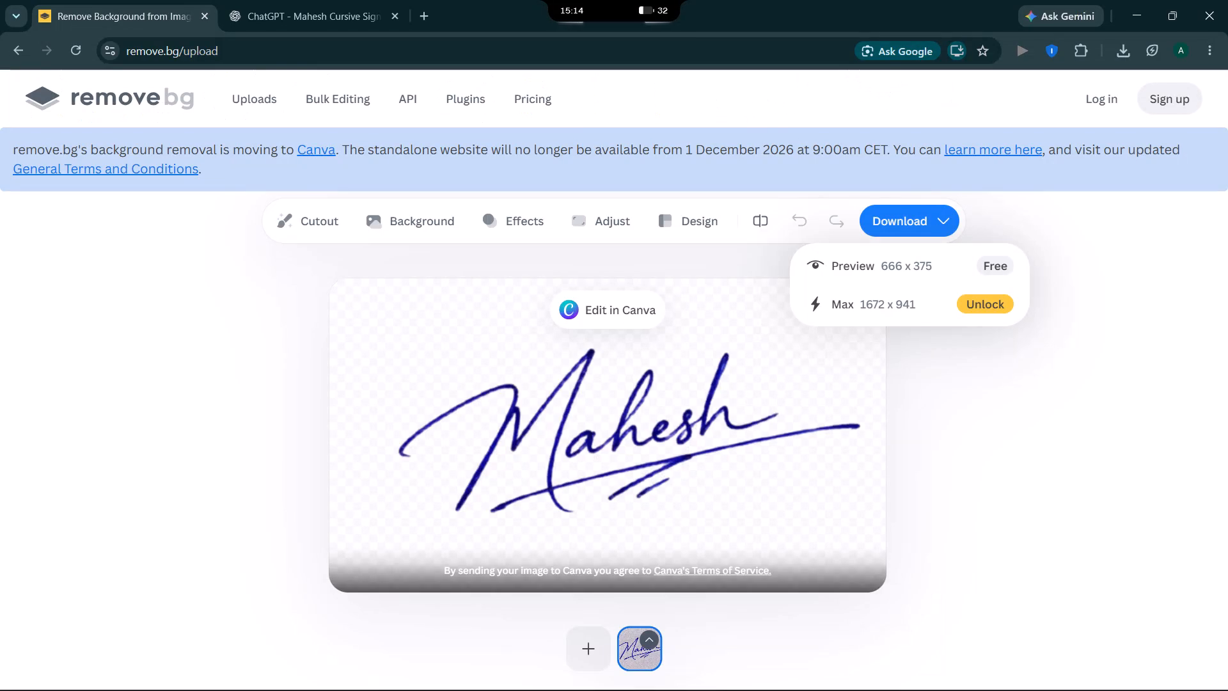
Close the remove.bg background removal page in the browser.
key("ctrl+w")
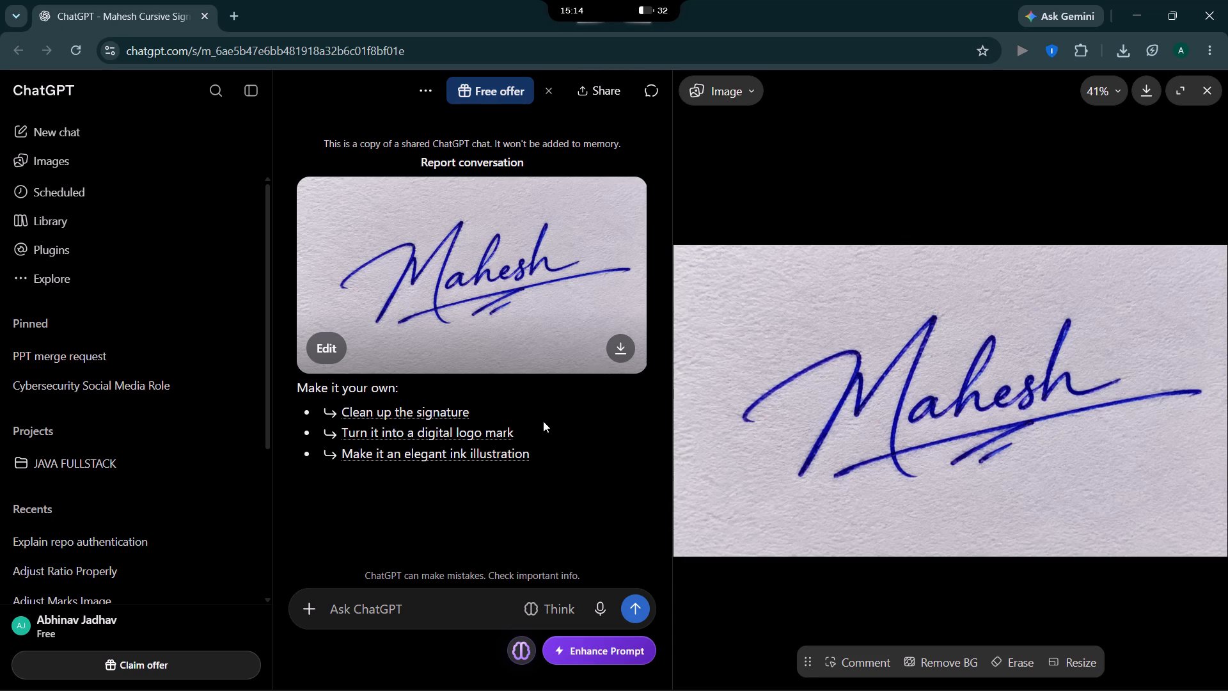
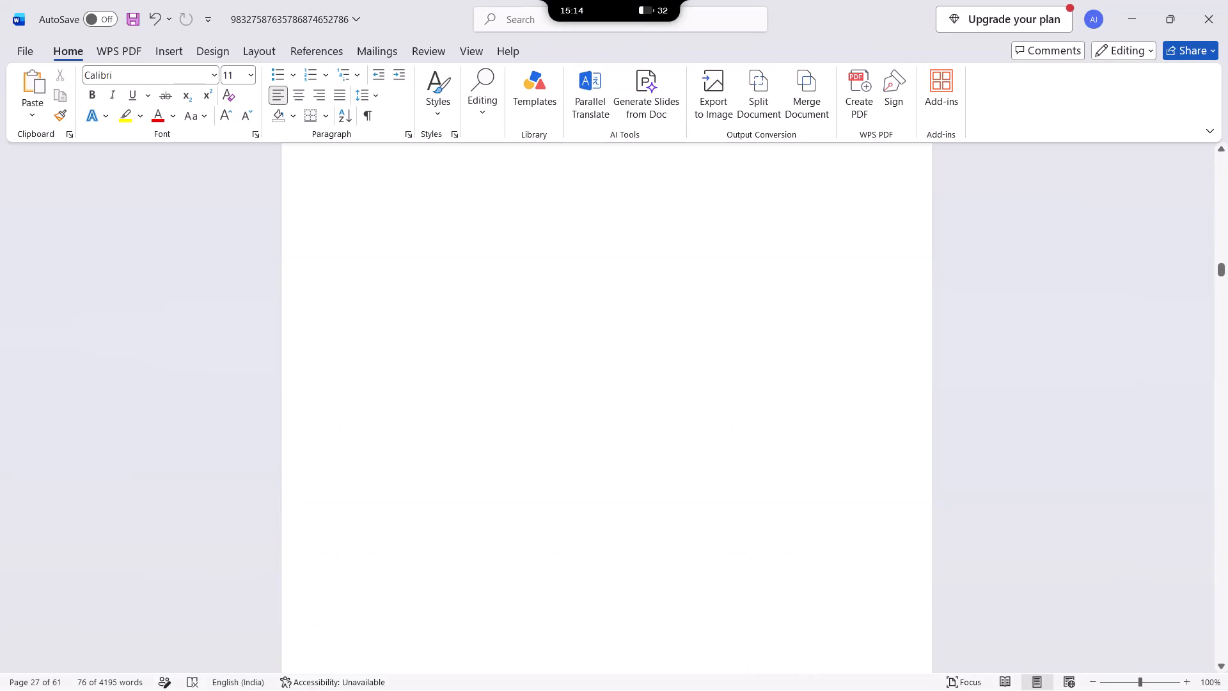
Switch from the report document to the Kuro window.
key("alt+Tab")
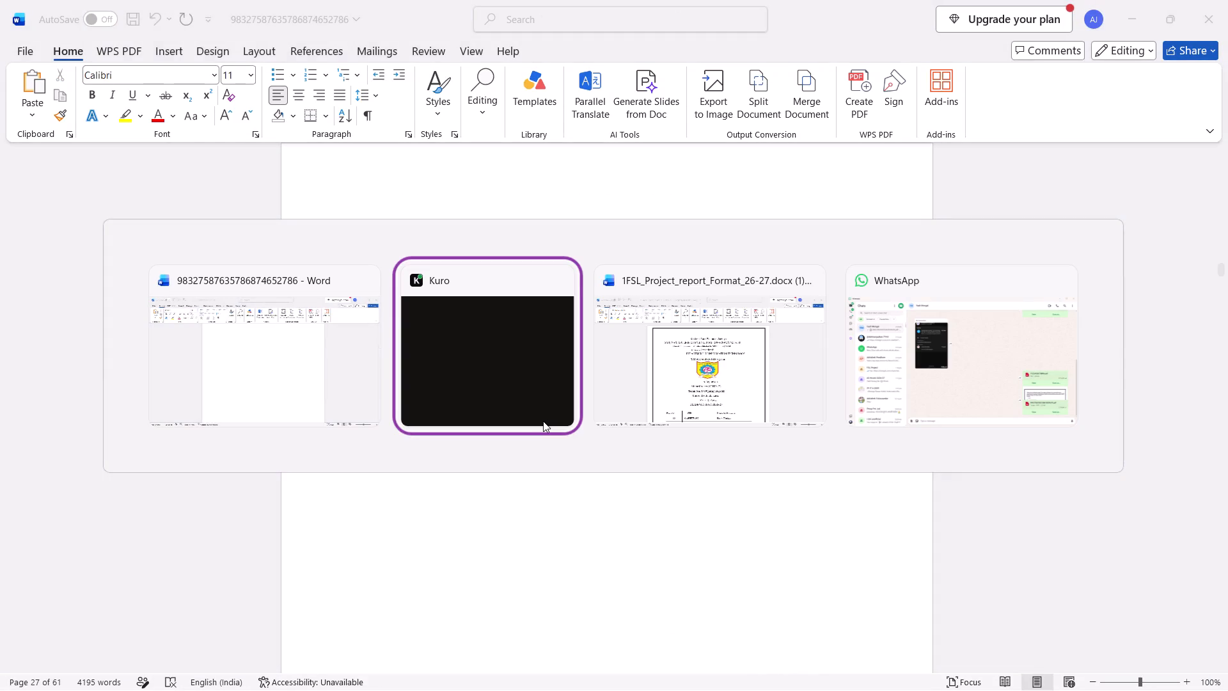